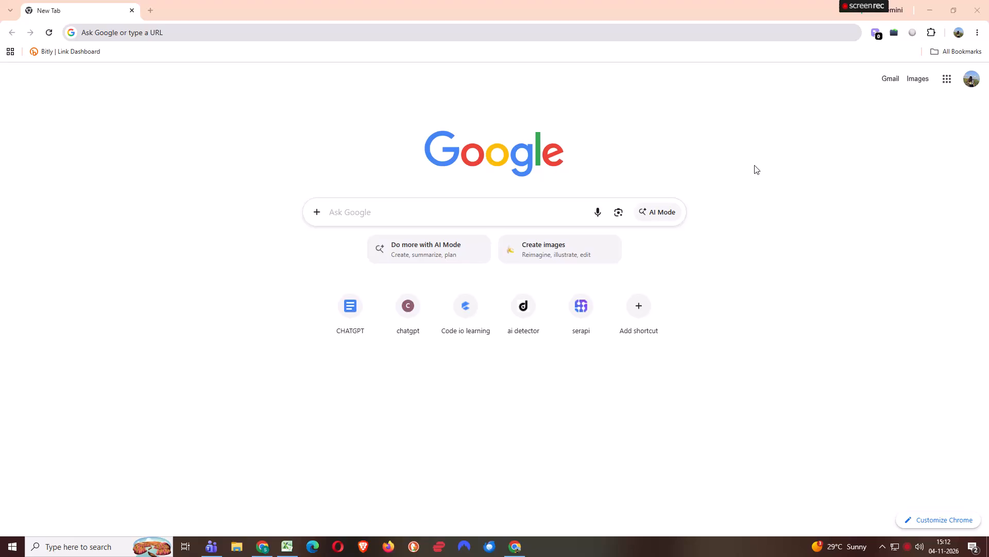
Close the blank new-tab browser window and return to the search results for the Submarine Netherlands company phone number.
{"action": "left_click", "coordinate": [988, 0]}
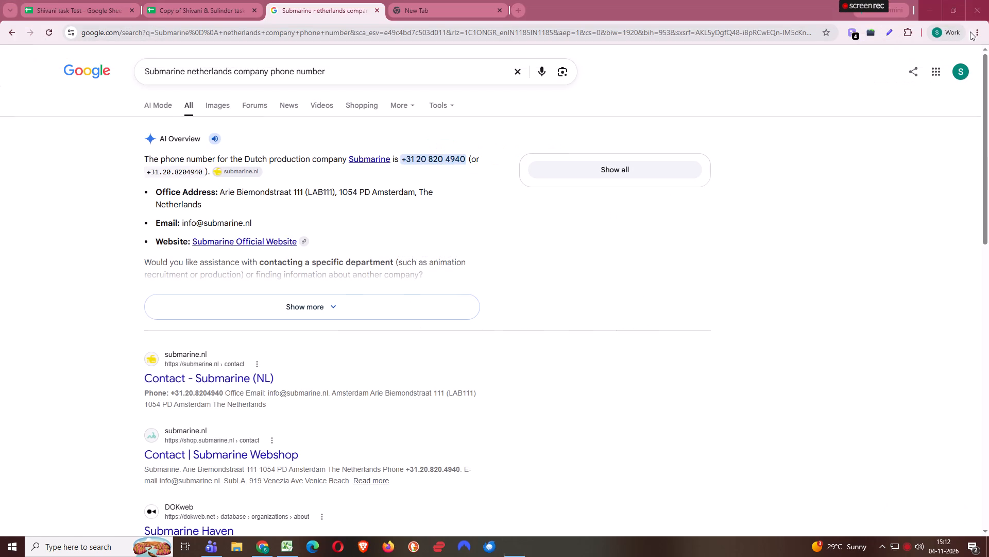
{"action": "scroll", "coordinate": [64, 551], "scroll_direction": "up", "scroll_amount": 1}
{"action": "left_click", "coordinate": [443, 162], "text": "alt"}
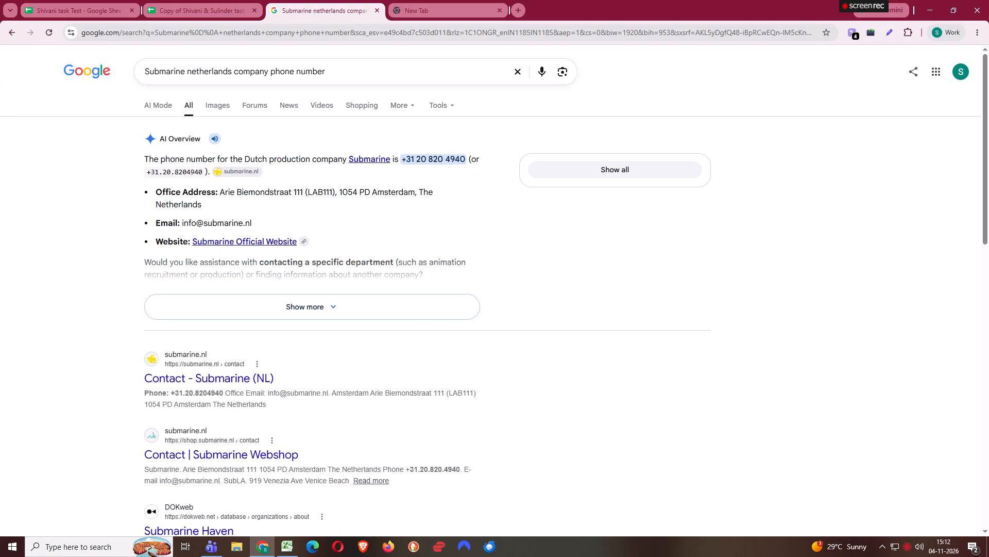
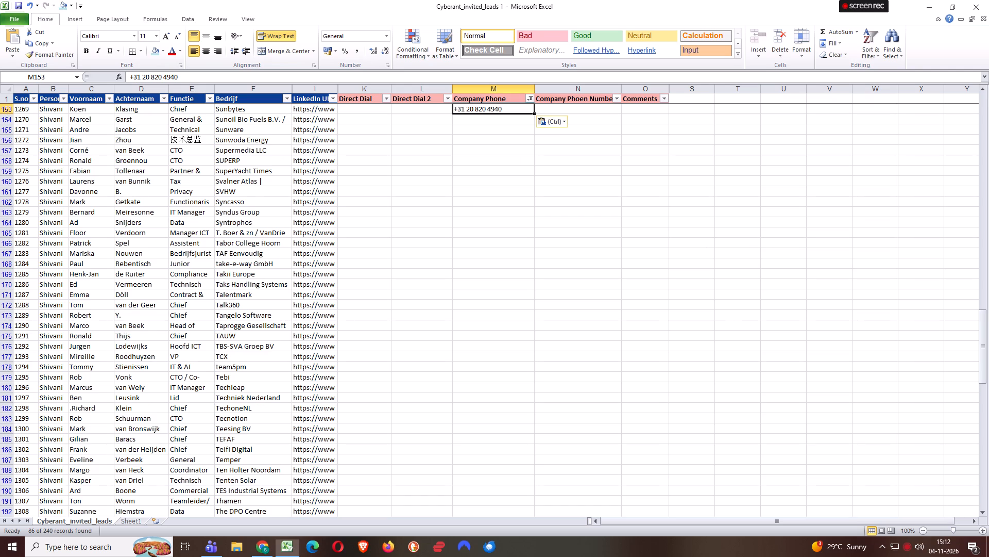
Undo the misplaced number in the Sunbytes row and the last filter refresh, and reapply the Company Phone filter.
{"action": "key", "text": "ctrl+z"}
{"action": "left_click", "coordinate": [451, 149]}
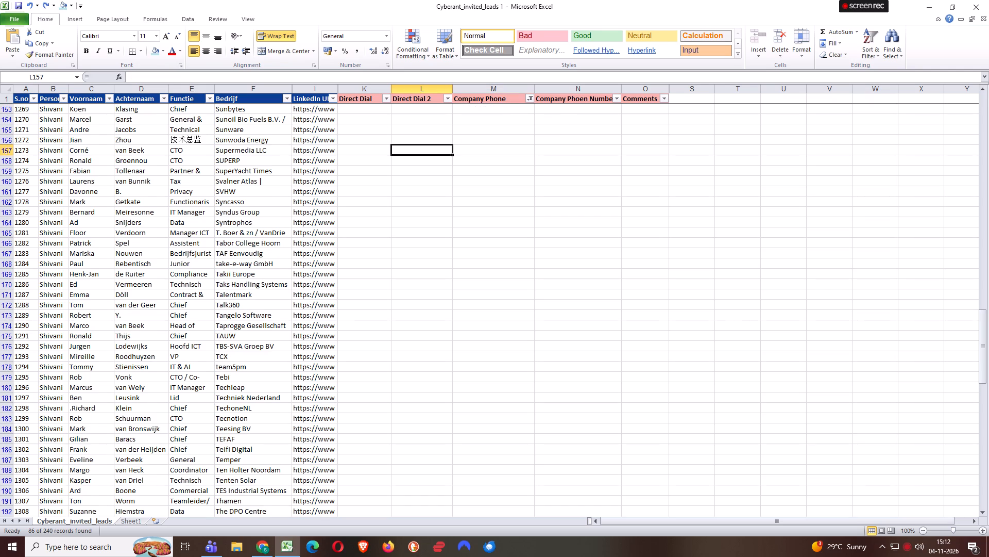
{"action": "key", "text": "ctrl+z"}
{"action": "left_click", "coordinate": [531, 96]}
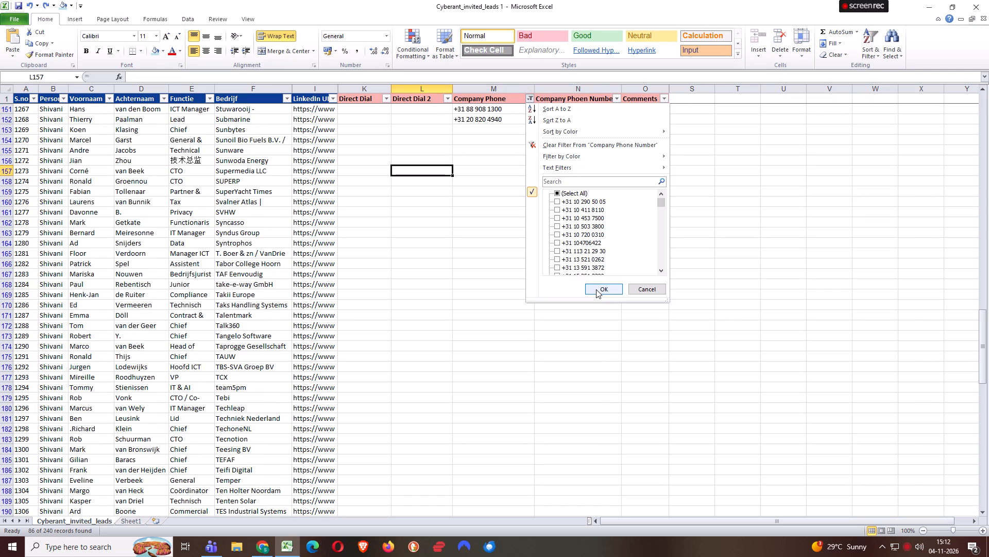
{"action": "left_click", "coordinate": [596, 289]}
Copy the company name Sunbytes from the sheet and search Google for "Sunbytes netherlands company phone number".
{"action": "left_click", "coordinate": [249, 105]}
{"action": "key", "text": "ctrl+c"}
{"action": "key", "text": "alt+Tab"}
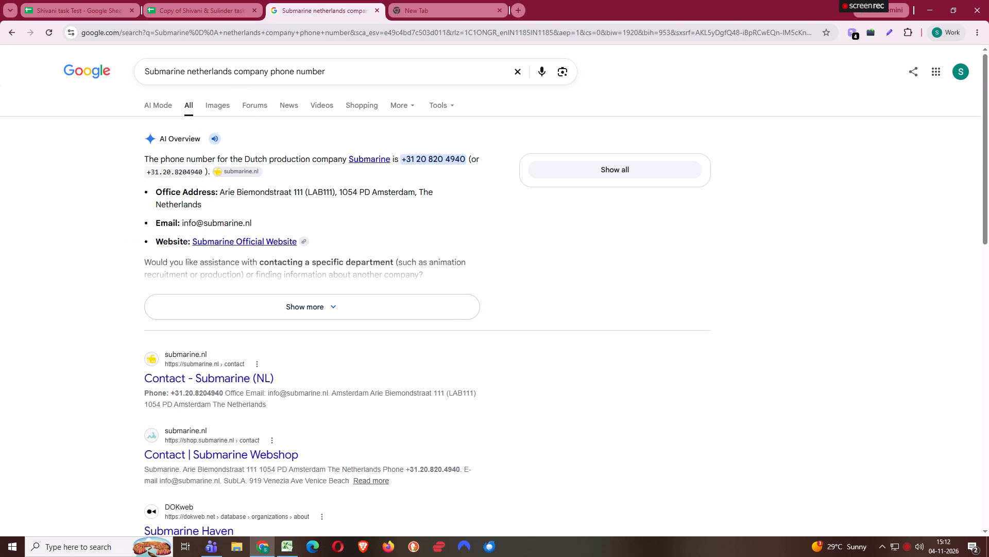
{"action": "double_click", "coordinate": [173, 70]}
{"action": "key", "text": "ctrl+v"}
{"action": "key", "text": "Return"}
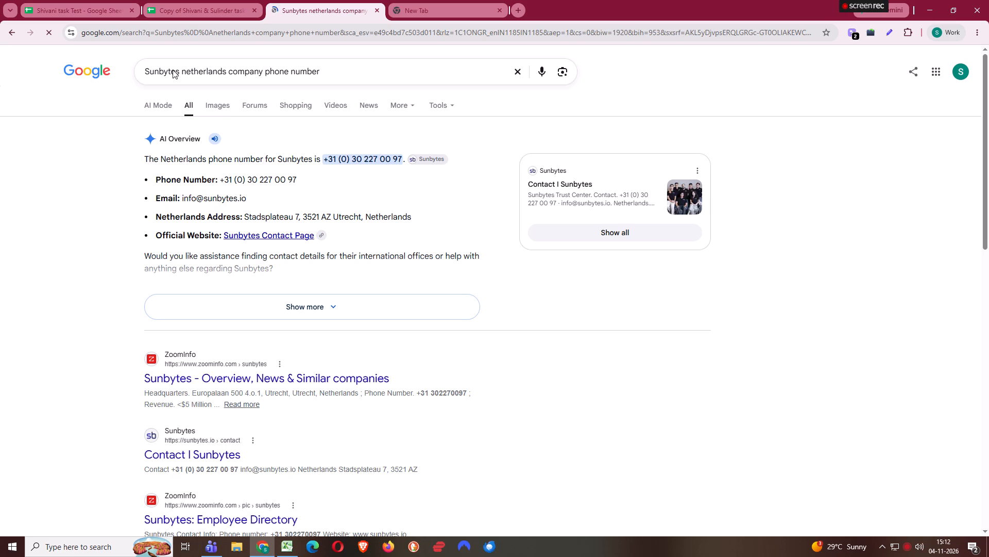
Copy Sunbytes' number without its country code from the AI Overview and enter it as text with prefix +31 in its Company Phone cell.
{"action": "left_click", "coordinate": [350, 156]}
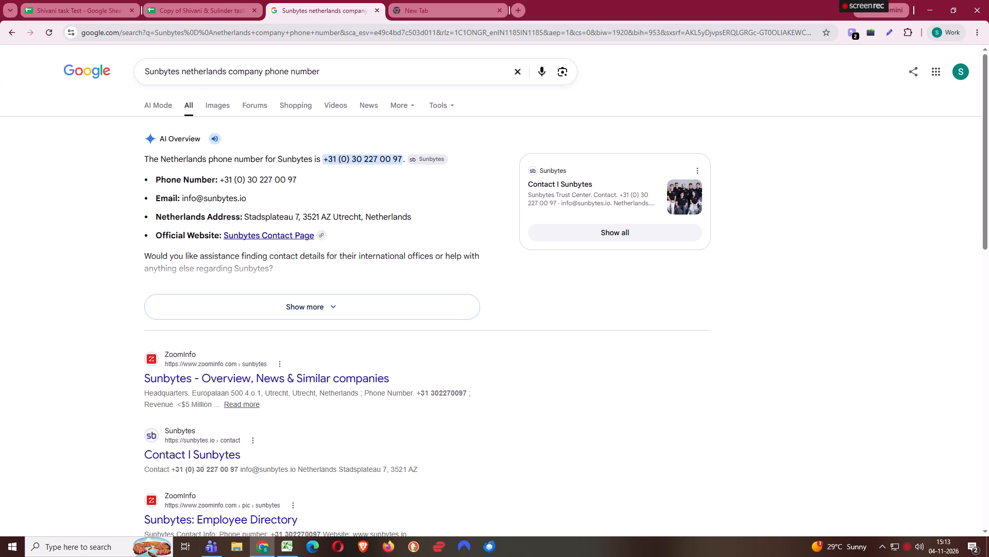
{"action": "left_click", "coordinate": [352, 157]}
{"action": "left_click_drag", "start_coordinate": [352, 156], "coordinate": [391, 165]}
{"action": "left_click_drag", "start_coordinate": [391, 165], "coordinate": [402, 163]}
{"action": "key", "text": "ctrl+c"}
{"action": "key", "text": "ctrl+c"}
{"action": "key", "text": "ctrl+c"}
{"action": "key", "text": "ctrl+c"}
{"action": "key", "text": "ctrl+c"}
{"action": "key", "text": "alt+Tab"}
{"action": "left_click", "coordinate": [478, 108]}
{"action": "type", "text": "'+31"}
{"action": "key", "text": "space"}
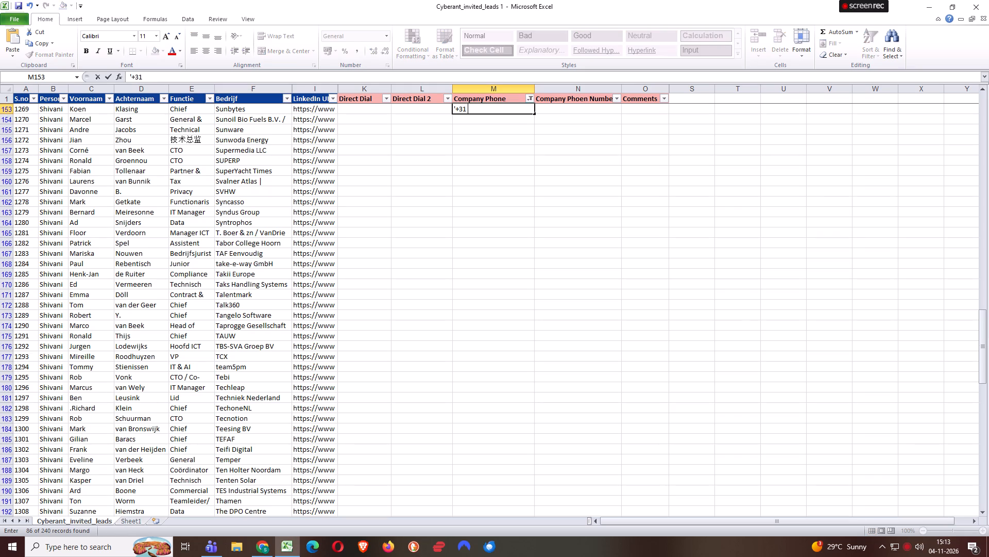
{"action": "key", "text": "ctrl+v"}
{"action": "left_click", "coordinate": [498, 178]}
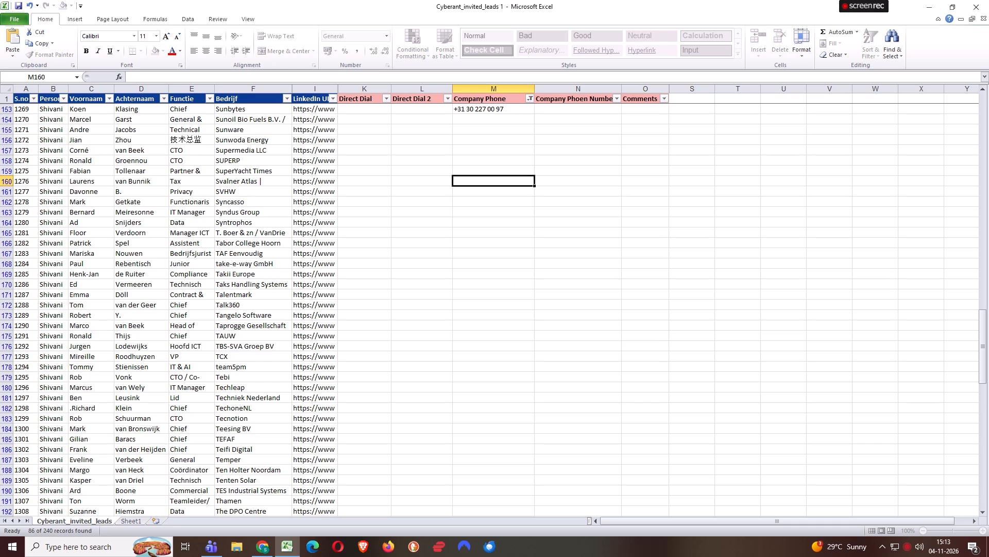
Copy the Sunoil Bio Fuels B.V. / IJsselland Bio Fuels B.V. company name and search Google for its Netherlands company phone number.
{"action": "left_click", "coordinate": [234, 124]}
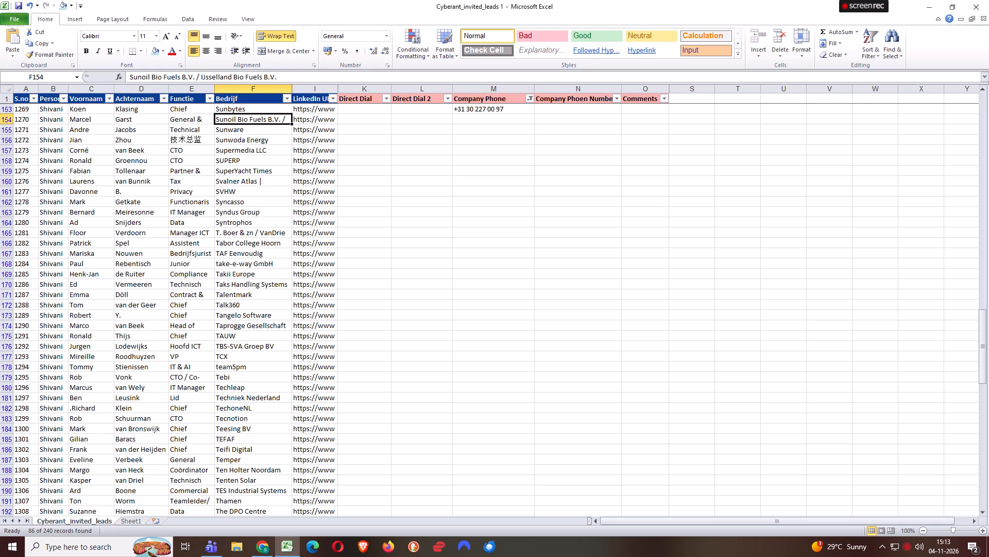
{"action": "key", "text": "ctrl+c"}
{"action": "key", "text": "alt+Tab"}
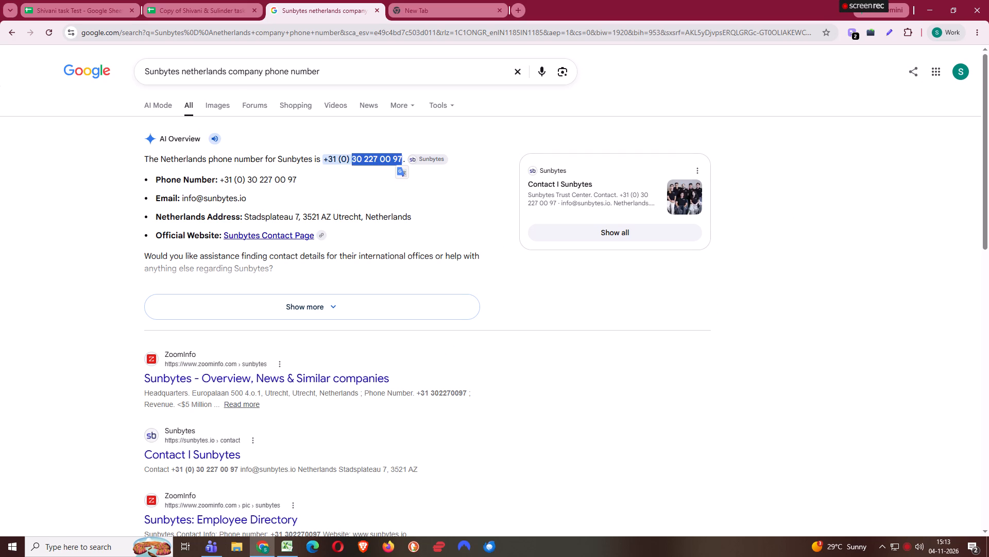
{"action": "double_click", "coordinate": [161, 69]}
{"action": "key", "text": "ctrl+v"}
{"action": "key", "text": "Return"}
{"action": "key", "text": "Return"}
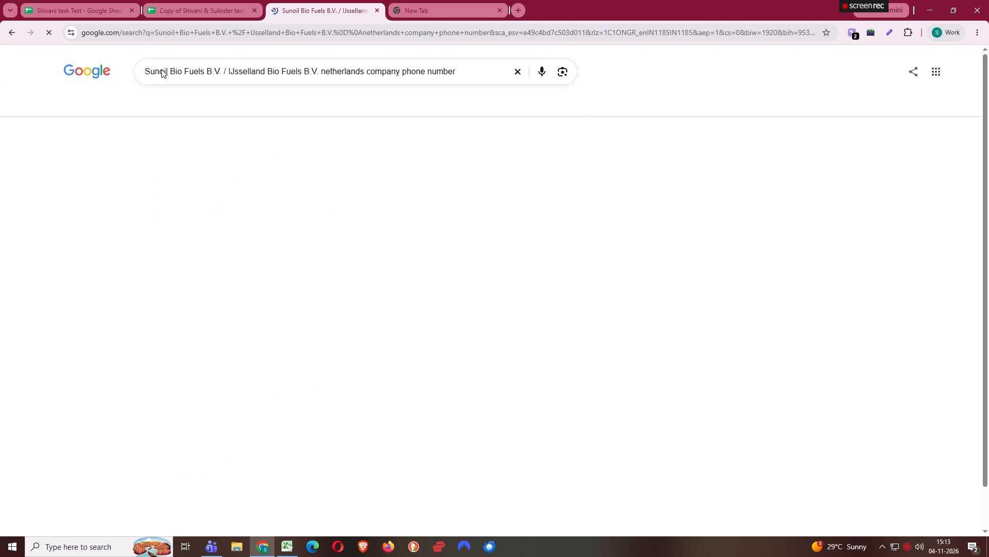
Switch back to the Excel lead sheet and reapply the Company Phone filter to hide the completed Sunbytes row.
{"action": "key", "text": "alt+Tab"}
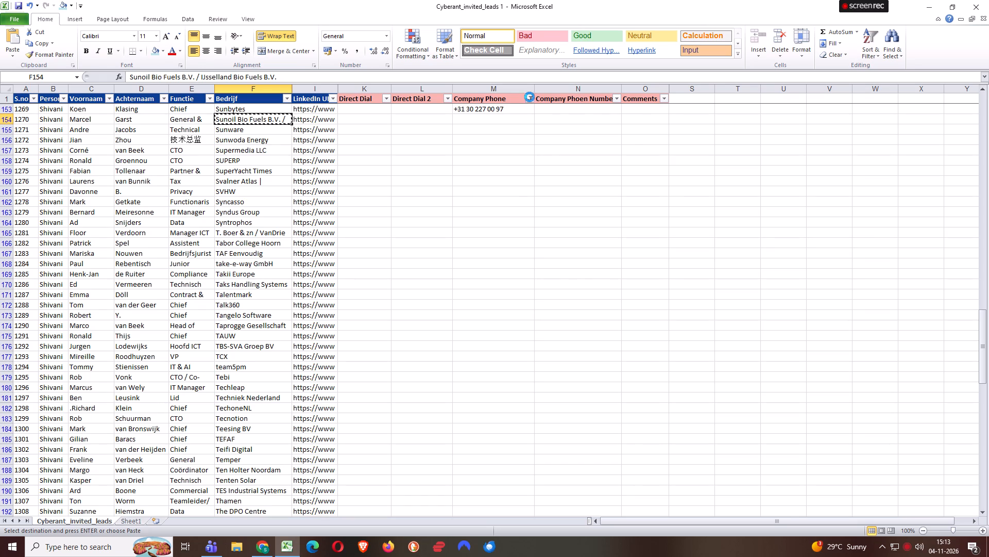
{"action": "left_click", "coordinate": [530, 97]}
{"action": "left_click", "coordinate": [605, 292]}
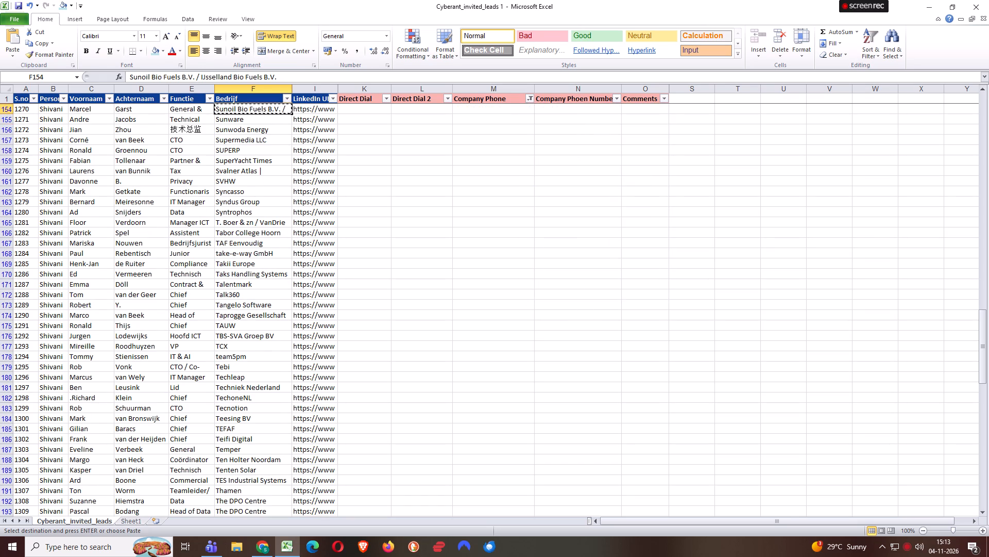
Copy Sunoil's general number from the AI Overview and enter it as text with prefix +31 in its Company Phone cell.
{"action": "key", "text": "alt+Tab"}
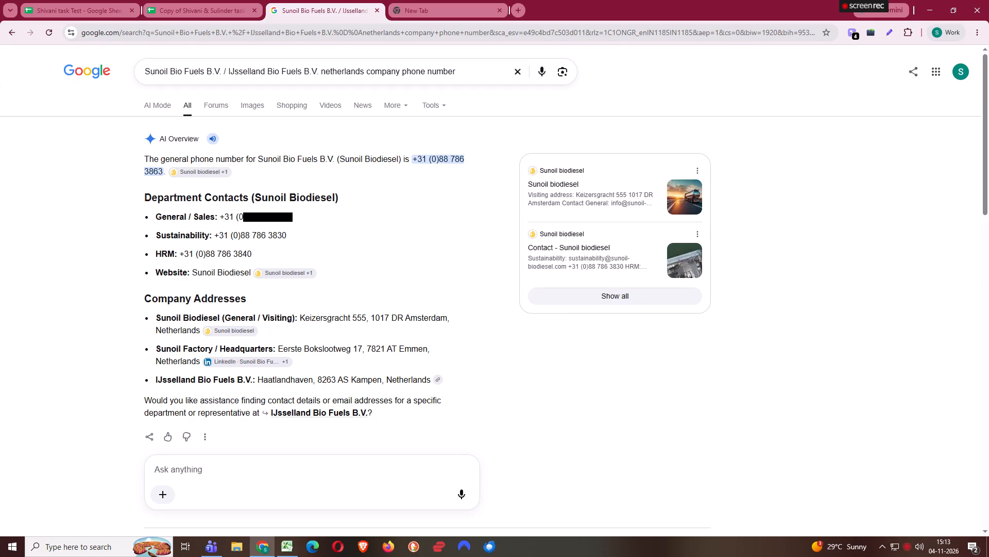
{"action": "left_click_drag", "start_coordinate": [438, 157], "coordinate": [167, 183]}
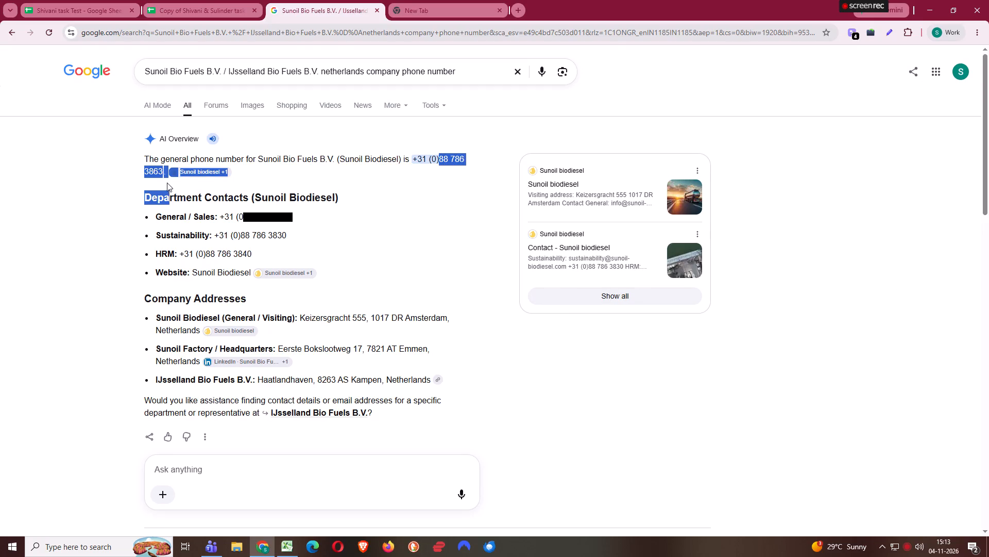
{"action": "left_click_drag", "start_coordinate": [167, 183], "coordinate": [163, 177]}
{"action": "key", "text": "ctrl+c"}
{"action": "key", "text": "ctrl+c"}
{"action": "key", "text": "ctrl+c"}
{"action": "key", "text": "ctrl+c"}
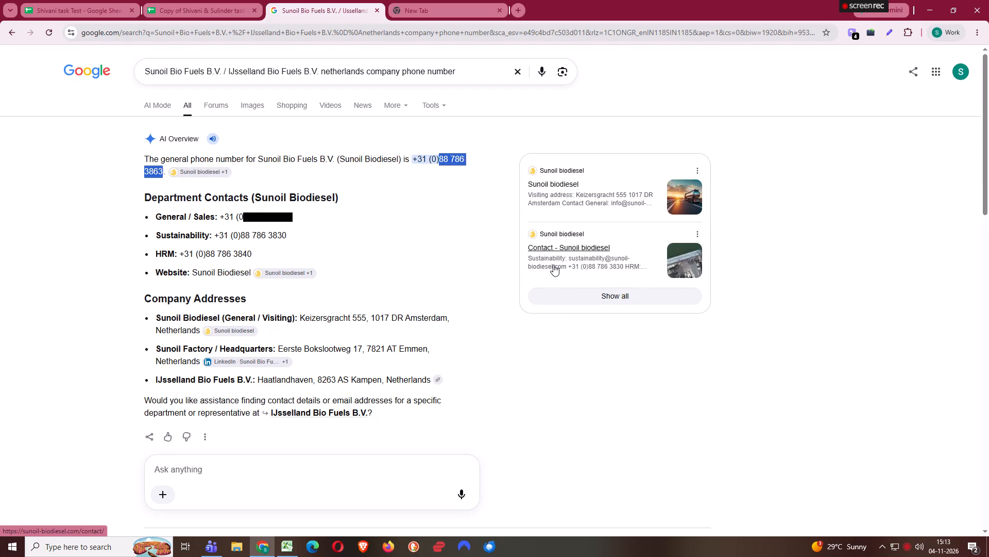
{"action": "key", "text": "alt+Tab"}
{"action": "left_click", "coordinate": [503, 112]}
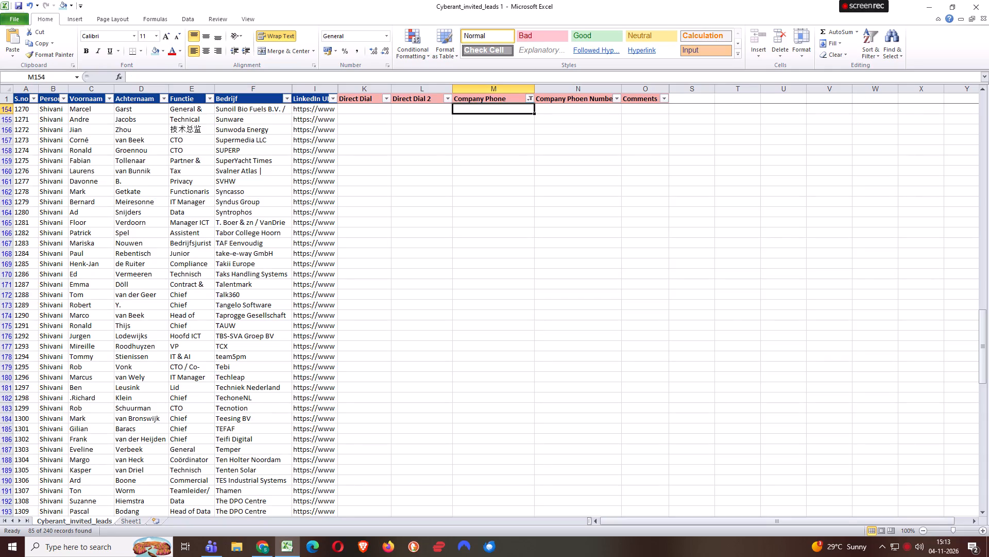
{"action": "key", "text": "apostrophe"}
{"action": "key", "text": "ctrl+v"}
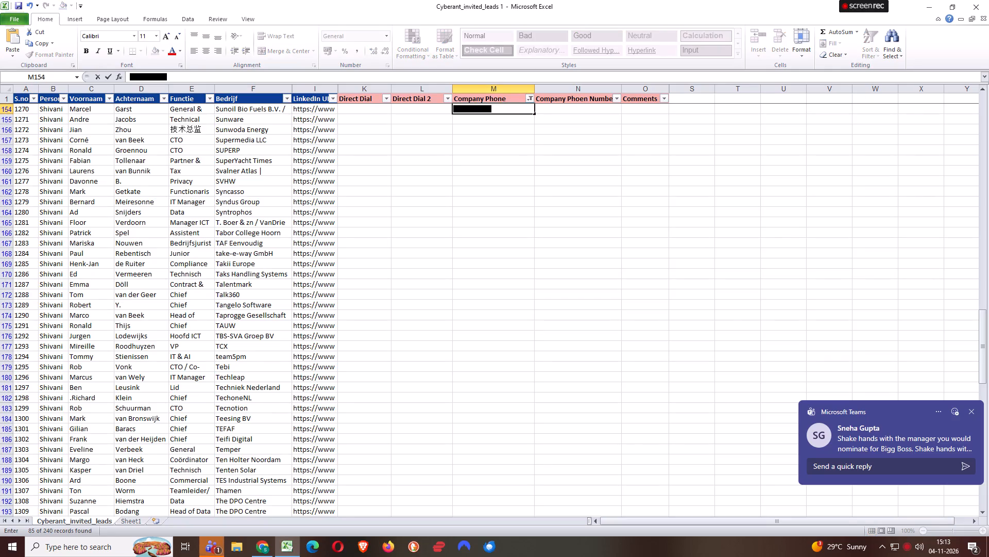
{"action": "left_click", "coordinate": [456, 108]}
{"action": "type", "text": "+31"}
{"action": "key", "text": "space"}
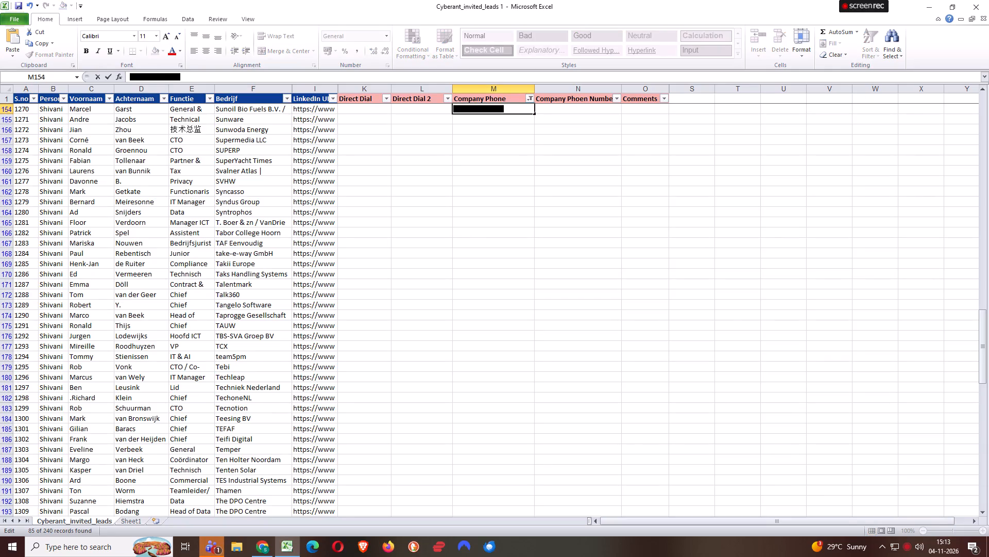
{"action": "left_click", "coordinate": [478, 300]}
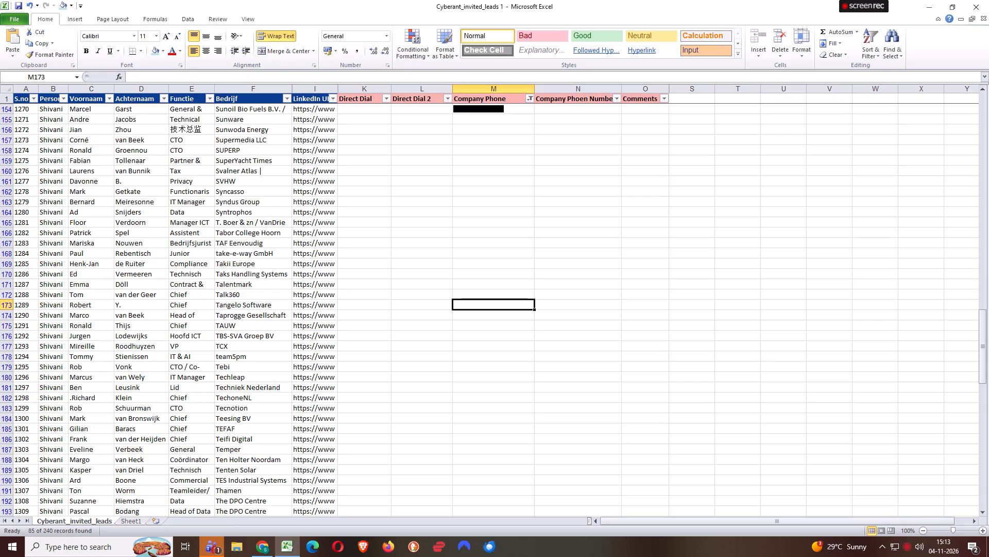
Reapply the Company Phone filter to hide the completed Sunoil row.
{"action": "left_click", "coordinate": [532, 106]}
{"action": "left_click", "coordinate": [528, 98]}
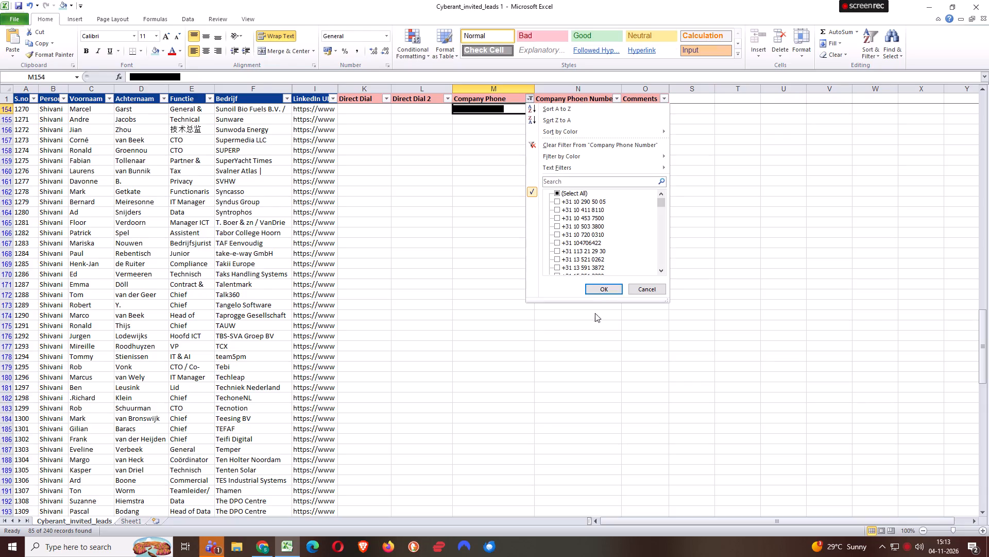
{"action": "left_click", "coordinate": [613, 294]}
Copy the company name Sunware from the sheet and search Google for "Sunware netherlands company phone number".
{"action": "left_click", "coordinate": [264, 113]}
{"action": "key", "text": "ctrl+c"}
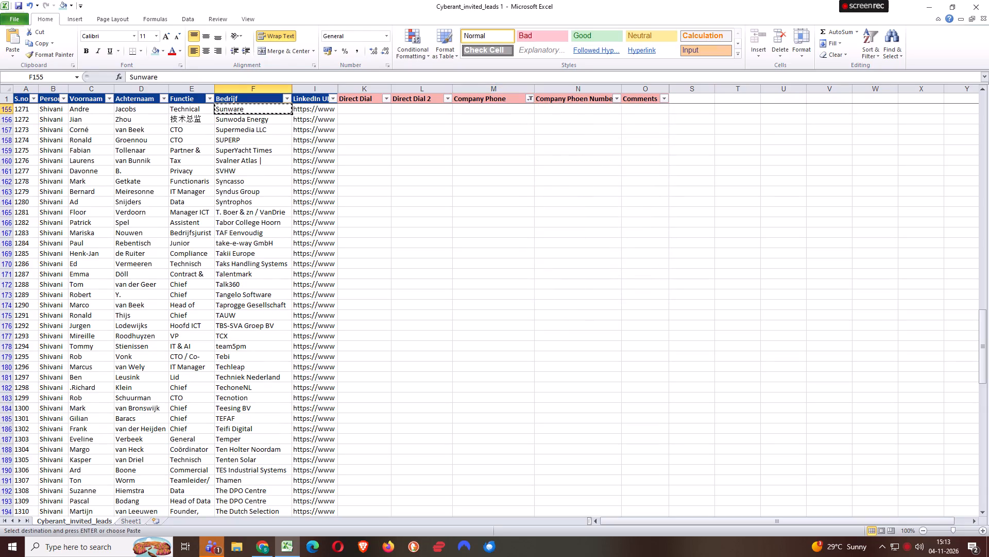
{"action": "key", "text": "alt+Tab"}
{"action": "left_click_drag", "start_coordinate": [319, 73], "coordinate": [0, 73]}
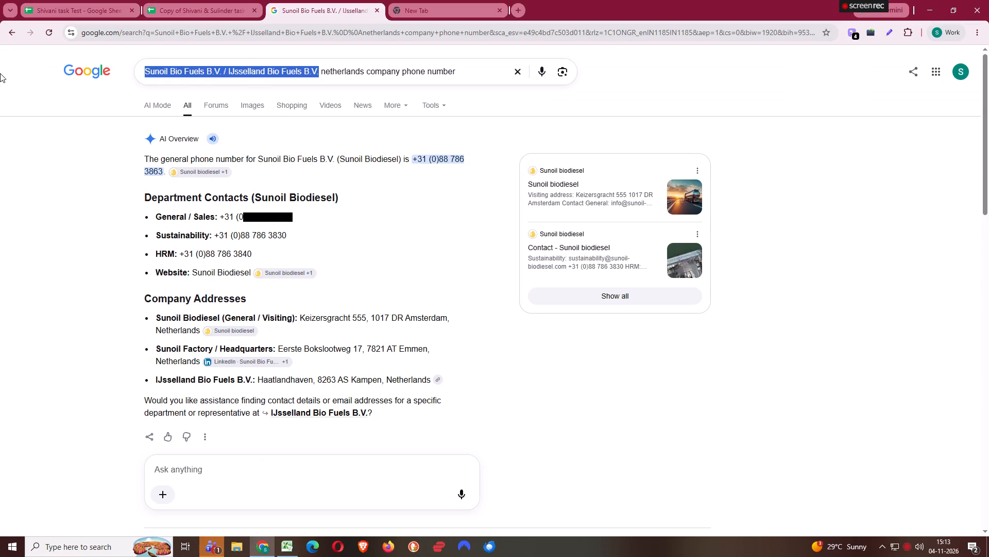
{"action": "left_click_drag", "start_coordinate": [0, 73], "coordinate": [0, 74]}
{"action": "key", "text": "ctrl+v"}
{"action": "key", "text": "Return"}
{"action": "key", "text": "Return"}
{"action": "key", "text": "Return"}
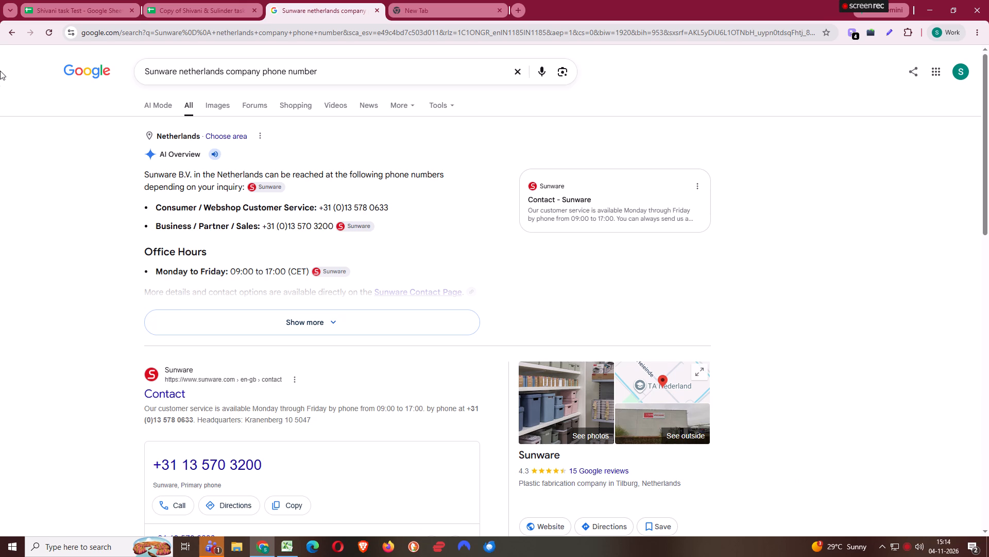
Copy Sunware's primary phone number from the search results and paste it into its Company Phone cell in Excel.
{"action": "scroll", "coordinate": [19, 100], "scroll_direction": "down", "scroll_amount": 1}
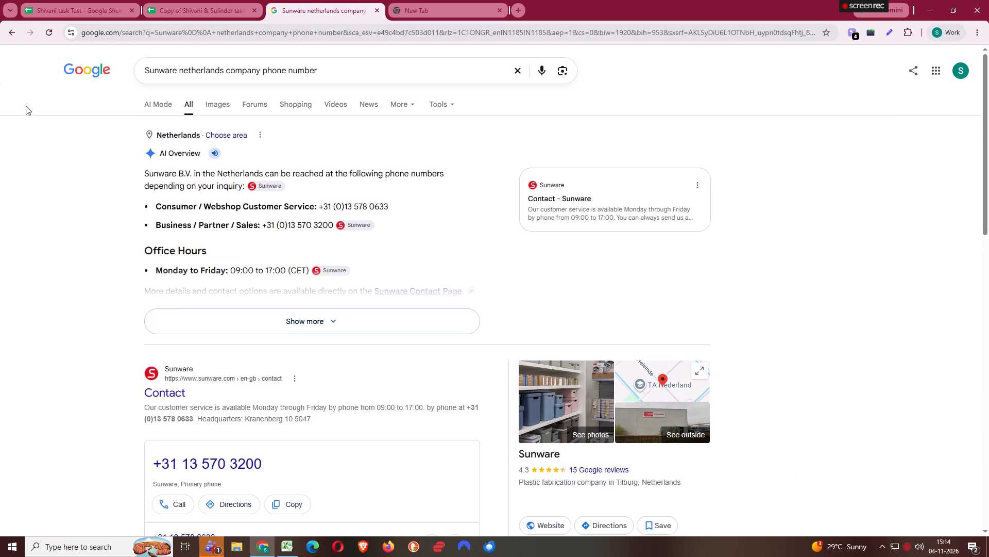
{"action": "scroll", "coordinate": [26, 106], "scroll_direction": "down", "scroll_amount": 1}
{"action": "left_click", "coordinate": [282, 406]}
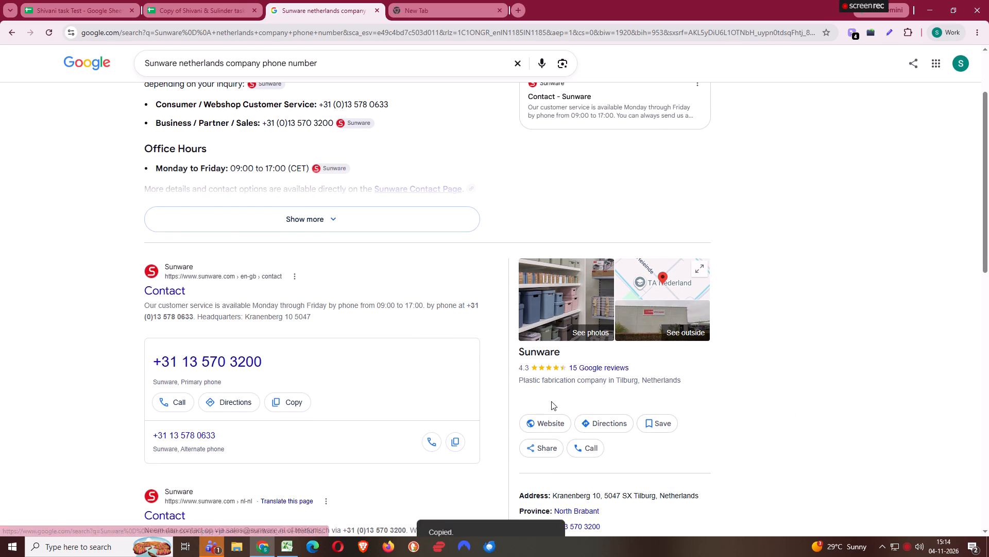
{"action": "key", "text": "alt+Tab"}
{"action": "left_click", "coordinate": [494, 108]}
{"action": "key", "text": "ctrl+v"}
Copy the company name Sunwoda Energy Technology Co., Ltd. from the sheet and search Google for its Netherlands company phone number.
{"action": "left_click", "coordinate": [227, 118]}
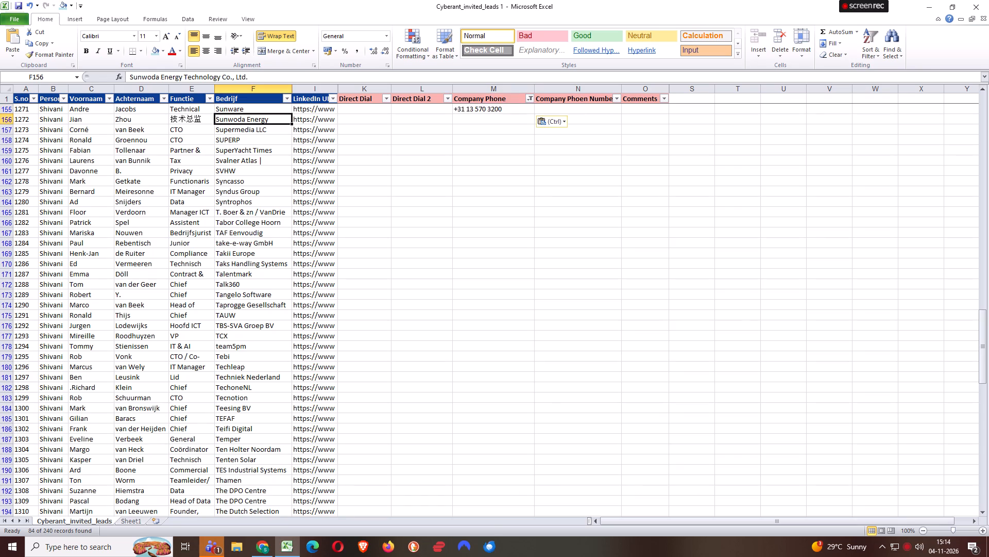
{"action": "key", "text": "ctrl+c"}
{"action": "key", "text": "alt+Tab"}
{"action": "left_click_drag", "start_coordinate": [177, 62], "coordinate": [0, 96]}
{"action": "key", "text": "ctrl+v"}
{"action": "key", "text": "Return"}
{"action": "key", "text": "Return"}
{"action": "key", "text": "Return"}
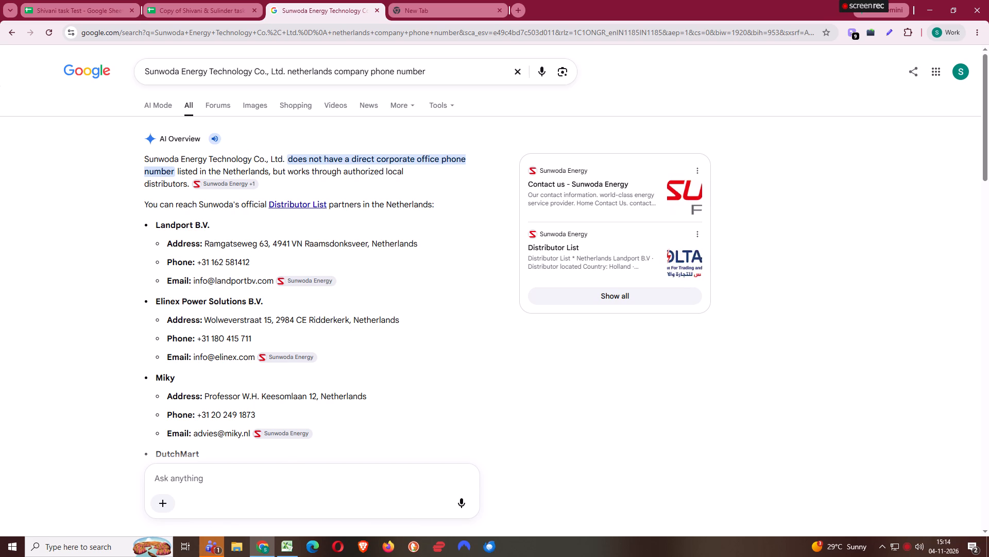
Copy distributor Landport B.V.'s phone number from the AI Overview and enter it as text in Sunwoda Energy's Company Phone cell.
{"action": "left_click_drag", "start_coordinate": [199, 265], "coordinate": [305, 266]}
{"action": "key", "text": "ctrl+c"}
{"action": "key", "text": "ctrl+c"}
{"action": "key", "text": "ctrl+c"}
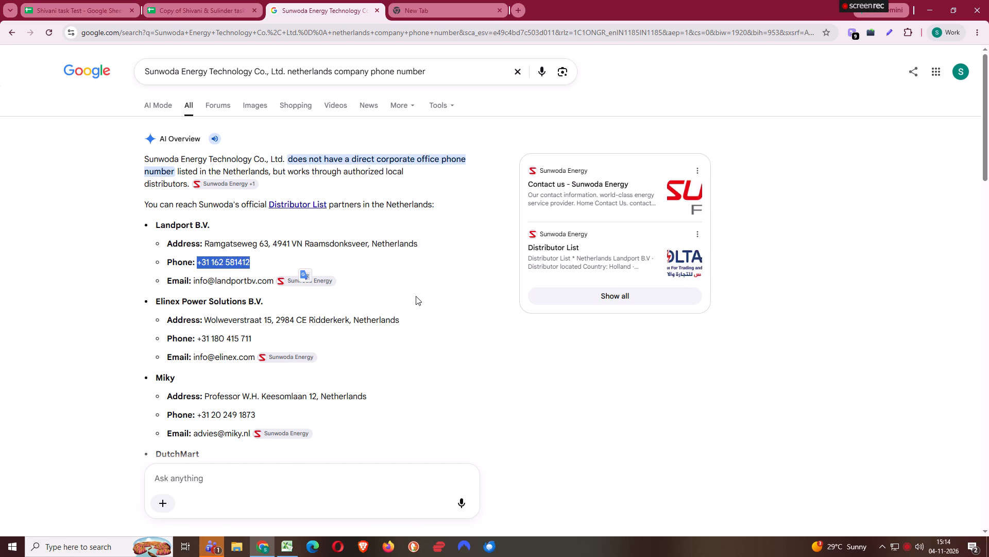
{"action": "key", "text": "alt+Tab"}
{"action": "left_click", "coordinate": [500, 114]}
{"action": "key", "text": "apostrophe"}
{"action": "key", "text": "ctrl+v"}
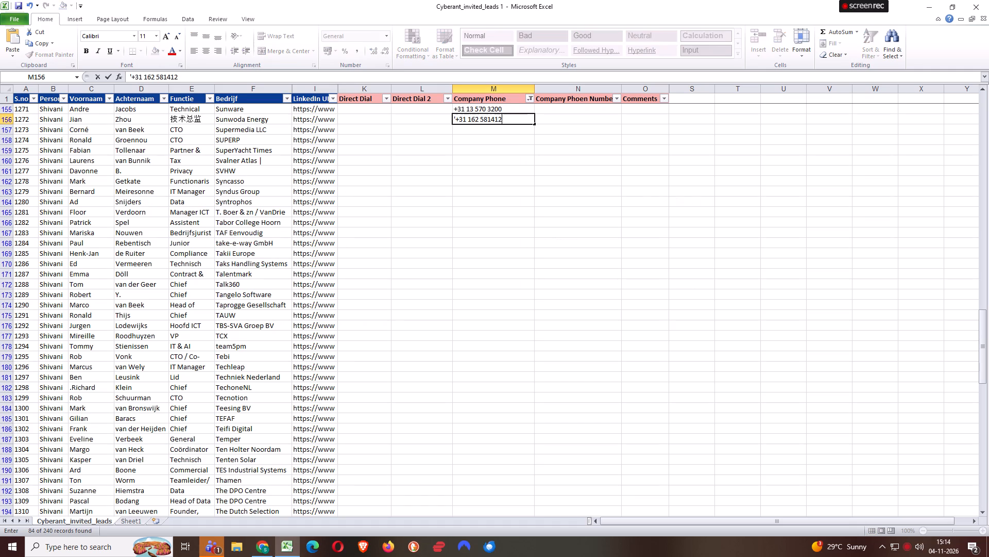
Copy the company name Supermedia LLC from the sheet and search Google for "Supermedia LLC netherlands company phone number".
{"action": "left_click", "coordinate": [245, 132]}
{"action": "key", "text": "ctrl+c"}
{"action": "key", "text": "alt+Tab"}
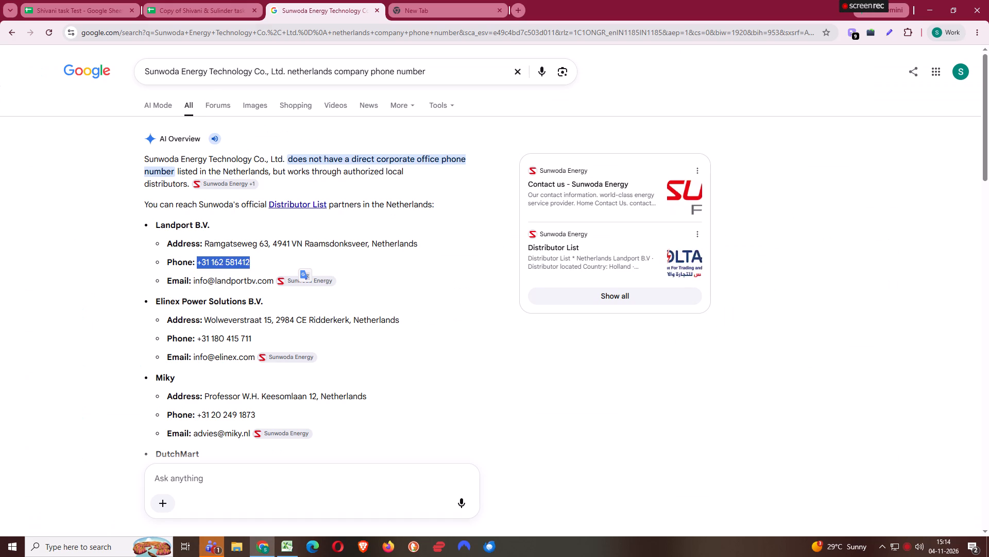
{"action": "left_click", "coordinate": [265, 75]}
{"action": "left_click_drag", "start_coordinate": [286, 72], "coordinate": [0, 1]}
{"action": "key", "text": "ctrl+v"}
{"action": "key", "text": "Return"}
{"action": "key", "text": "Return"}
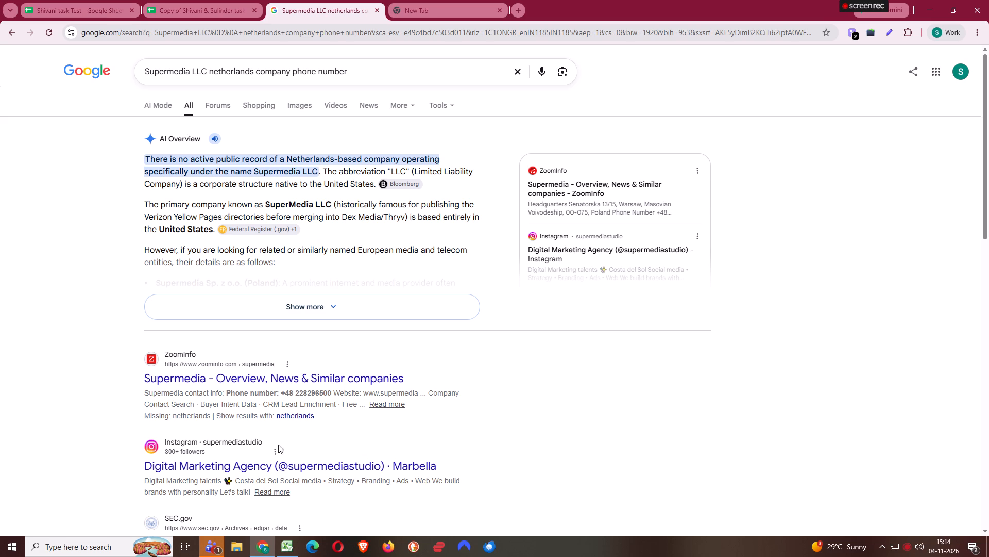
{"action": "left_click", "coordinate": [295, 395], "text": "alt"}
{"action": "left_click_drag", "start_coordinate": [281, 391], "coordinate": [330, 392]}
{"action": "key", "text": "ctrl+c"}
{"action": "key", "text": "ctrl+c"}
{"action": "key", "text": "ctrl+c"}
{"action": "key", "text": "ctrl+c"}
{"action": "key", "text": "alt+Tab"}
{"action": "left_click", "coordinate": [479, 123]}
{"action": "left_click", "coordinate": [476, 127]}
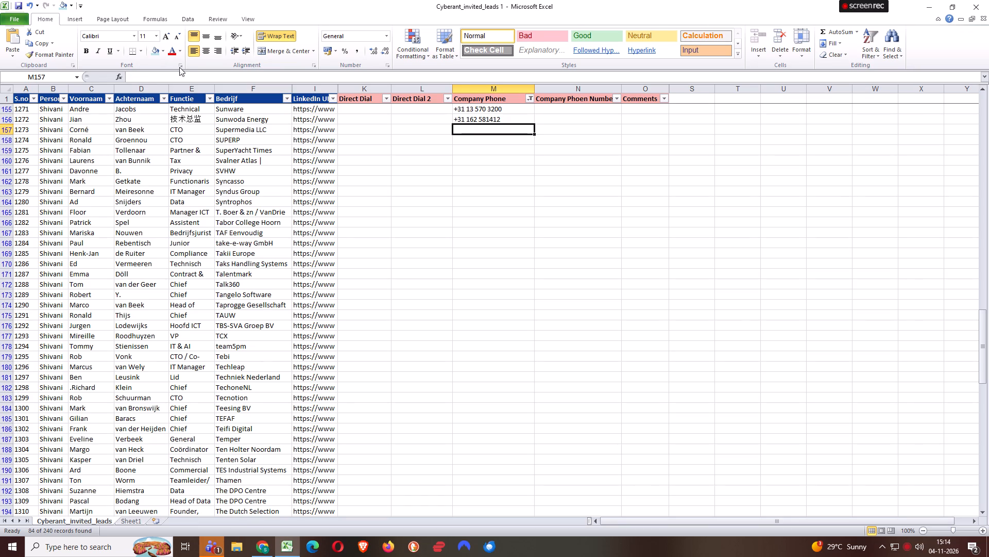
{"action": "left_click", "coordinate": [151, 52]}
{"action": "key", "text": "apostrophe"}
{"action": "key", "text": "ctrl+v"}
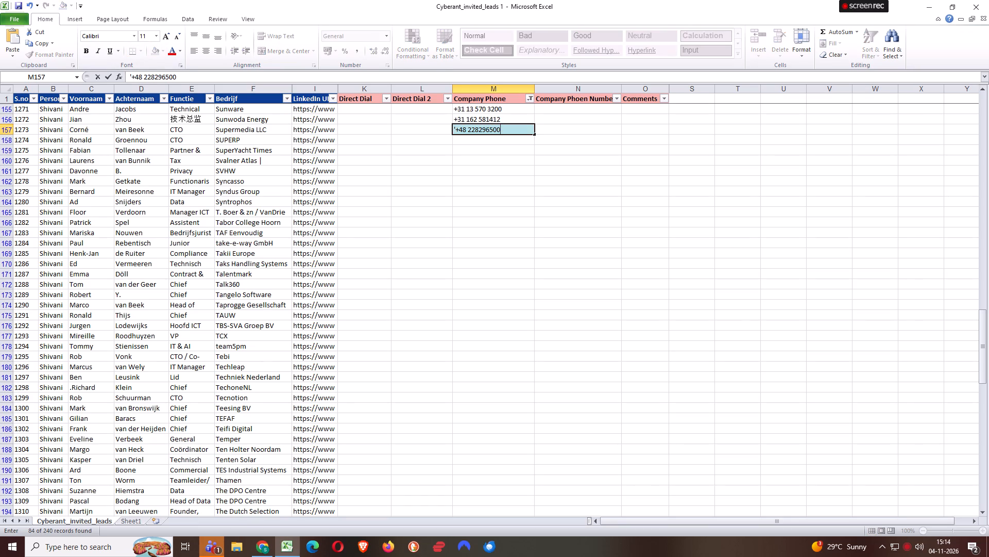
{"action": "left_click", "coordinate": [475, 155]}
Reapply the Company Phone filter in the sheet to hide the newly filled rows, and save the workbook.
{"action": "left_click", "coordinate": [535, 95]}
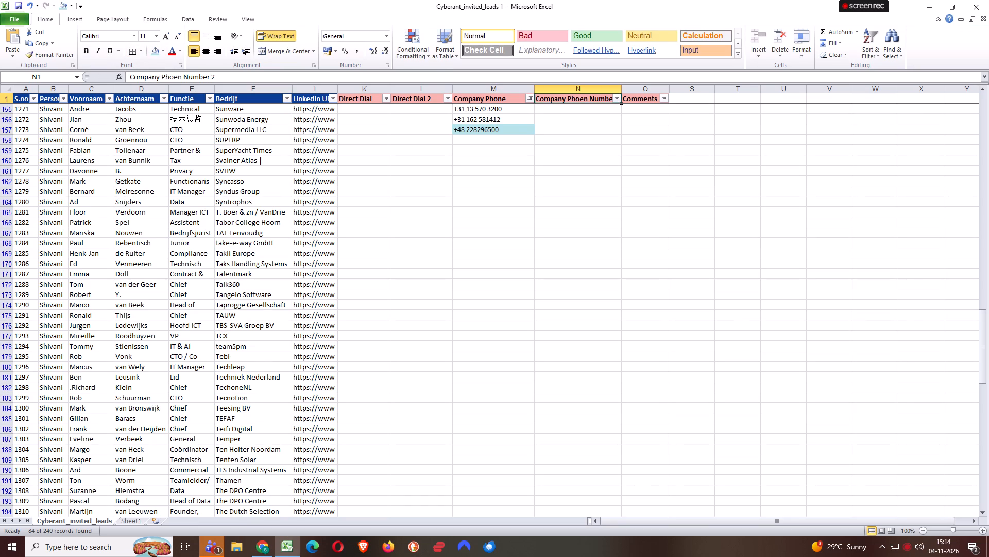
{"action": "left_click", "coordinate": [530, 94]}
{"action": "left_click", "coordinate": [604, 290]}
{"action": "left_click", "coordinate": [465, 238]}
{"action": "key", "text": "ctrl+s"}
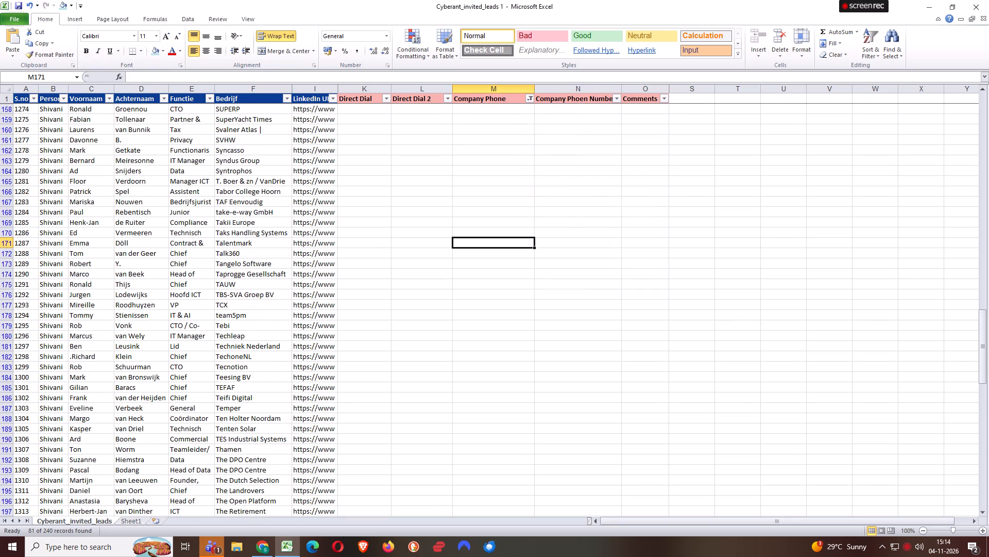
{"action": "key", "text": "ctrl+s"}
{"action": "key", "text": "ctrl+s"}
{"action": "key", "text": "ctrl+s"}
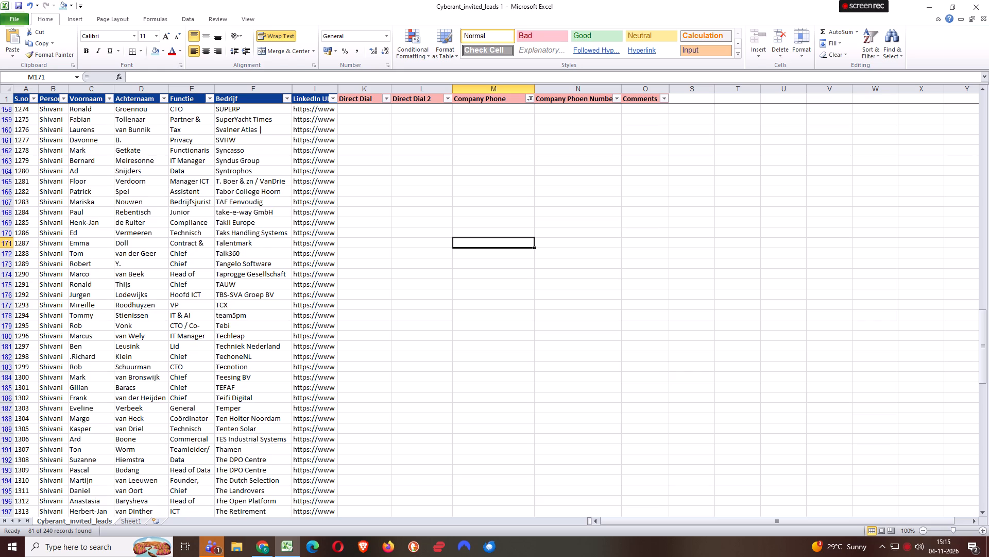
Copy the company name SUPERP from the sheet and search Google for "SUPERP netherlands company phone number".
{"action": "left_click", "coordinate": [264, 81]}
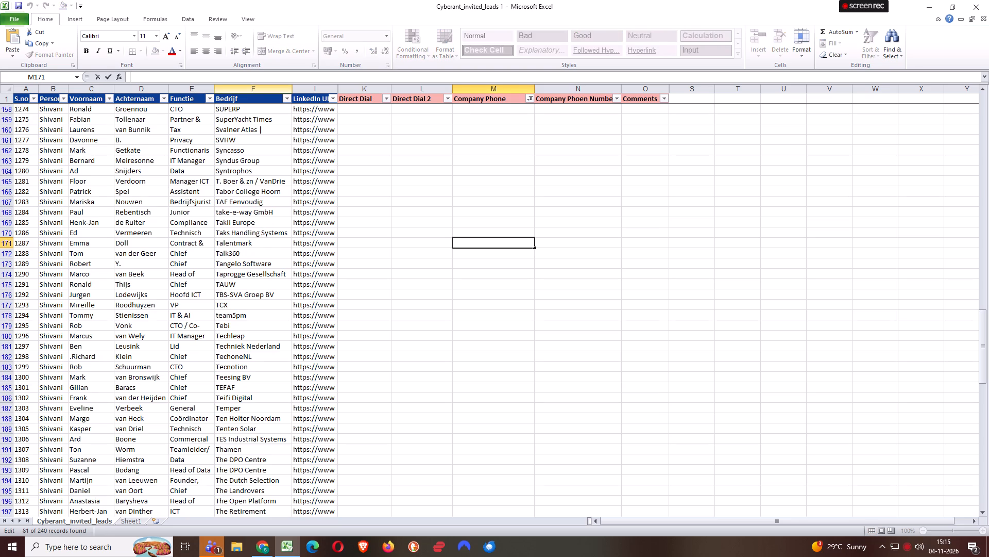
{"action": "left_click", "coordinate": [261, 86]}
{"action": "left_click", "coordinate": [536, 180]}
{"action": "left_click", "coordinate": [250, 115]}
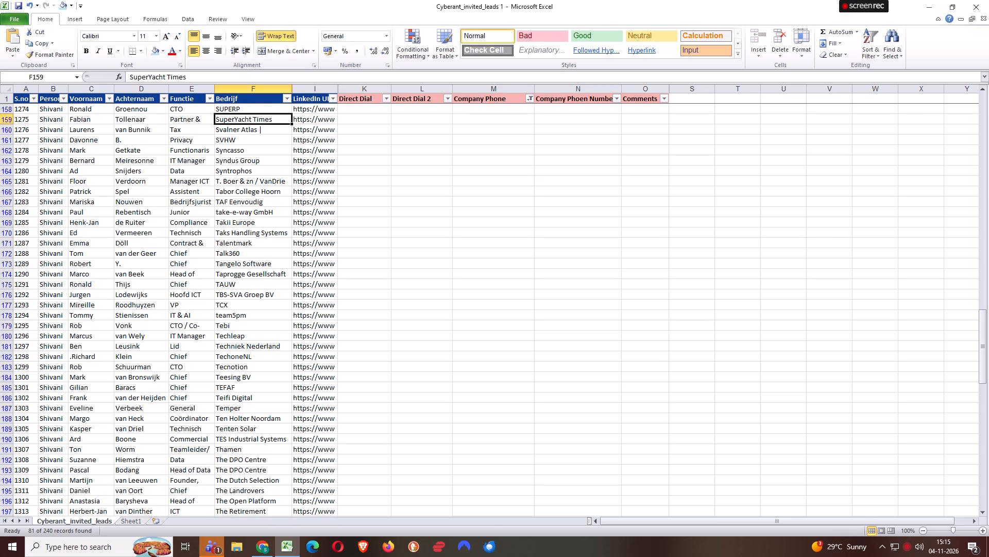
{"action": "left_click", "coordinate": [248, 112]}
{"action": "left_click", "coordinate": [249, 108]}
{"action": "key", "text": "ctrl+c"}
{"action": "key", "text": "alt+Tab"}
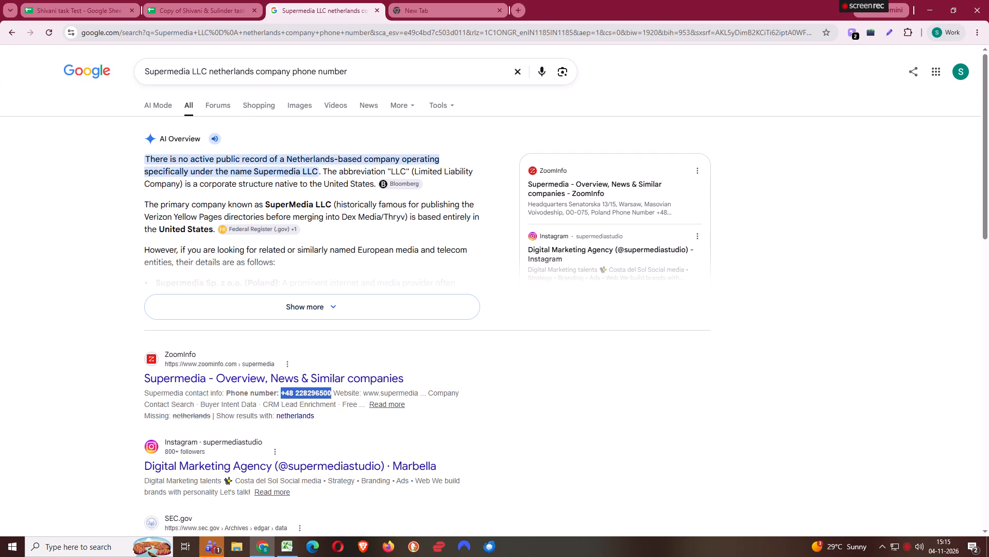
{"action": "left_click_drag", "start_coordinate": [207, 71], "coordinate": [0, 87]}
{"action": "key", "text": "ctrl+v"}
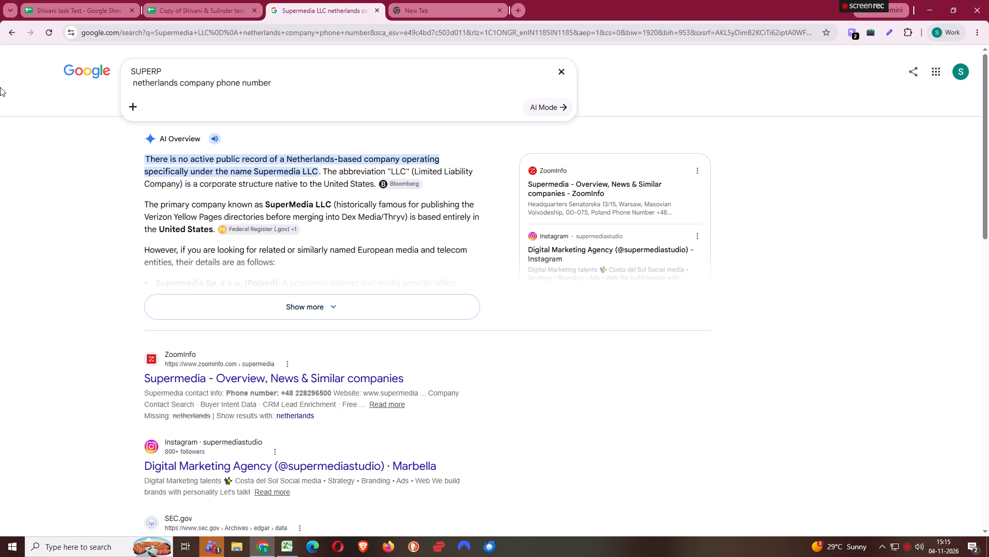
{"action": "key", "text": "Return"}
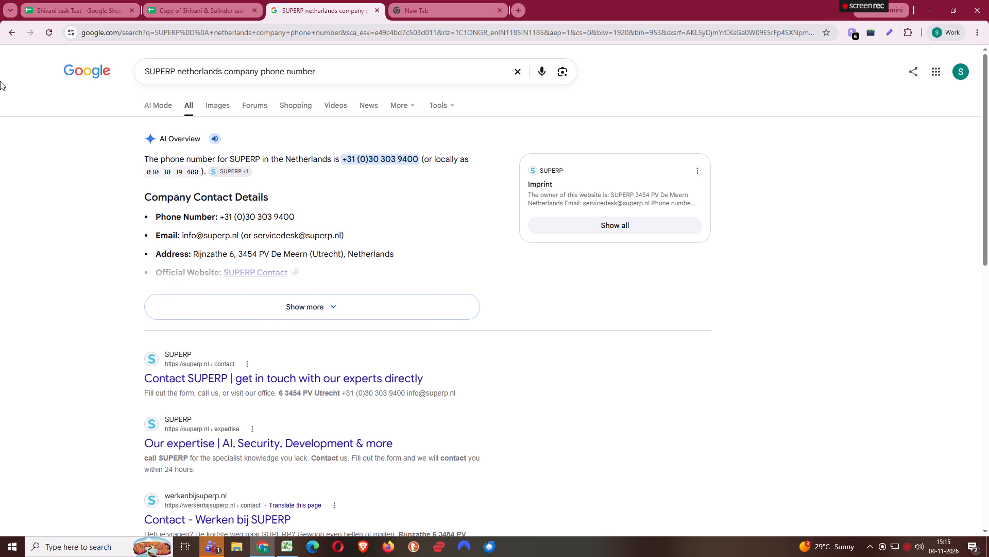
Copy SUPERP's number without its country prefix from the AI Overview and enter it as text with prefix +31 in its Company Phone cell.
{"action": "left_click_drag", "start_coordinate": [369, 160], "coordinate": [417, 160]}
{"action": "key", "text": "ctrl+c"}
{"action": "key", "text": "ctrl+c"}
{"action": "key", "text": "ctrl+c"}
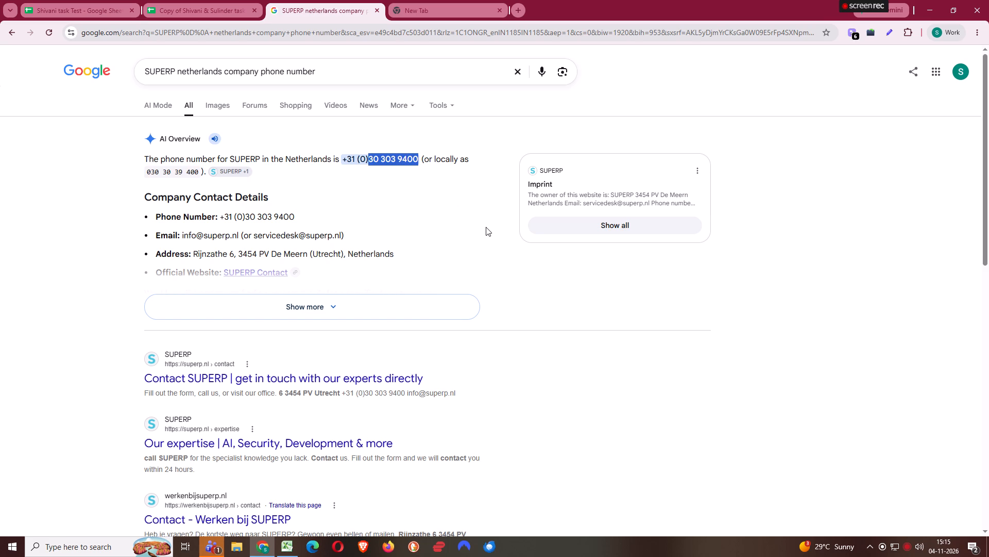
{"action": "key", "text": "ctrl+c"}
{"action": "key", "text": "alt+Tab"}
{"action": "left_click", "coordinate": [486, 109]}
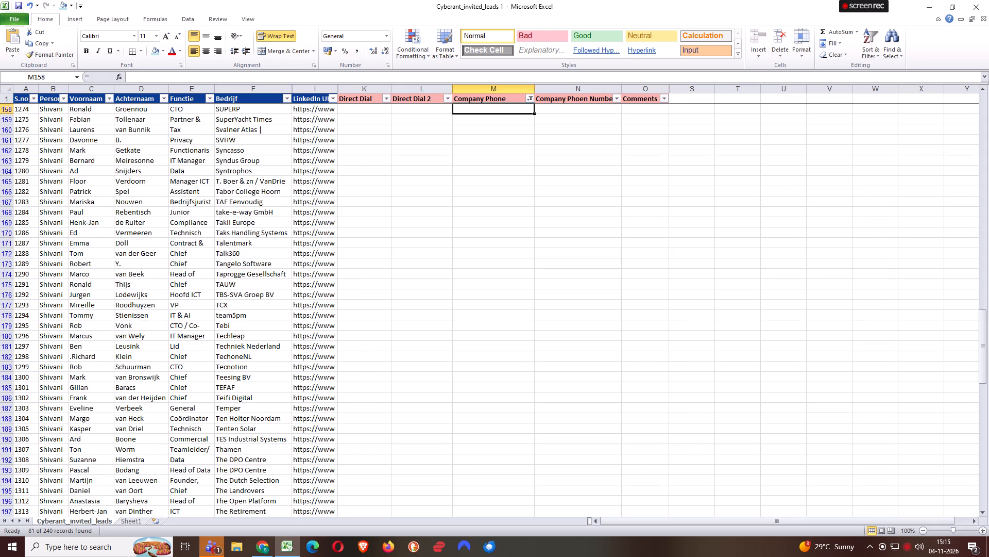
{"action": "type", "text": "'+31"}
{"action": "key", "text": "space"}
{"action": "key", "text": "ctrl+v"}
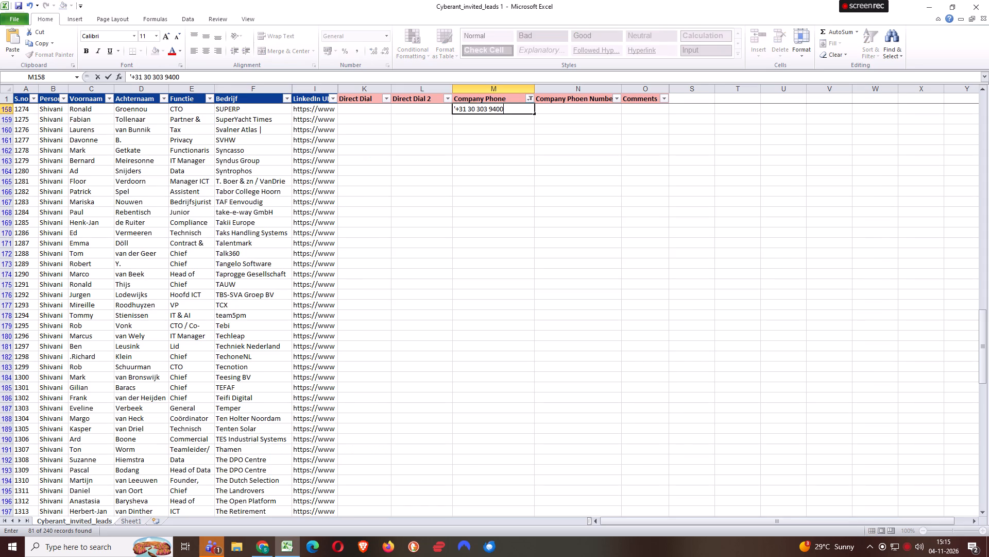
{"action": "left_click", "coordinate": [515, 196]}
Reapply the Company Phone filter to hide the filled SUPERP row.
{"action": "left_click", "coordinate": [528, 101]}
{"action": "left_click", "coordinate": [609, 289]}
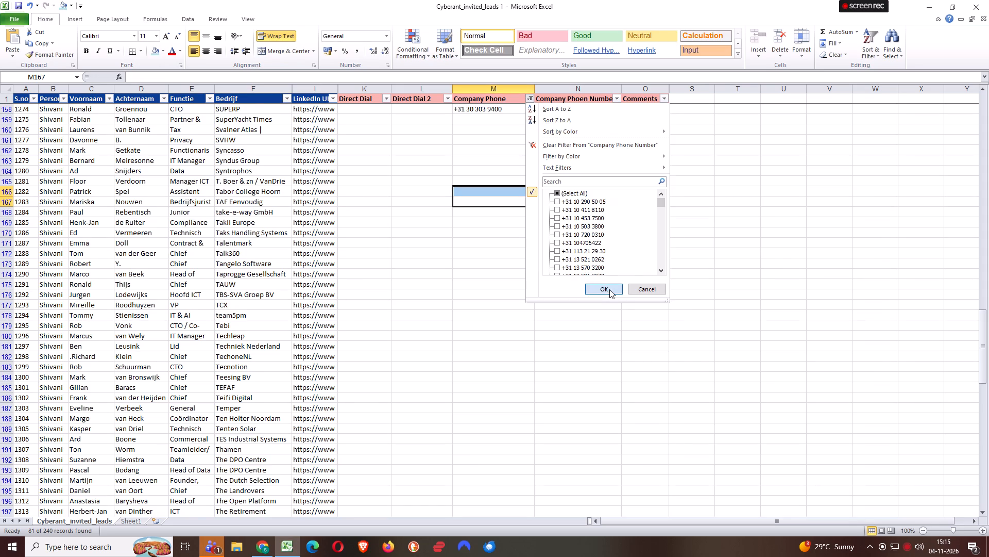
Copy the company name SuperYacht Times from the sheet and search Google for "SuperYacht Times netherlands company phone number".
{"action": "left_click", "coordinate": [228, 113]}
{"action": "key", "text": "ctrl+c"}
{"action": "key", "text": "alt+Tab"}
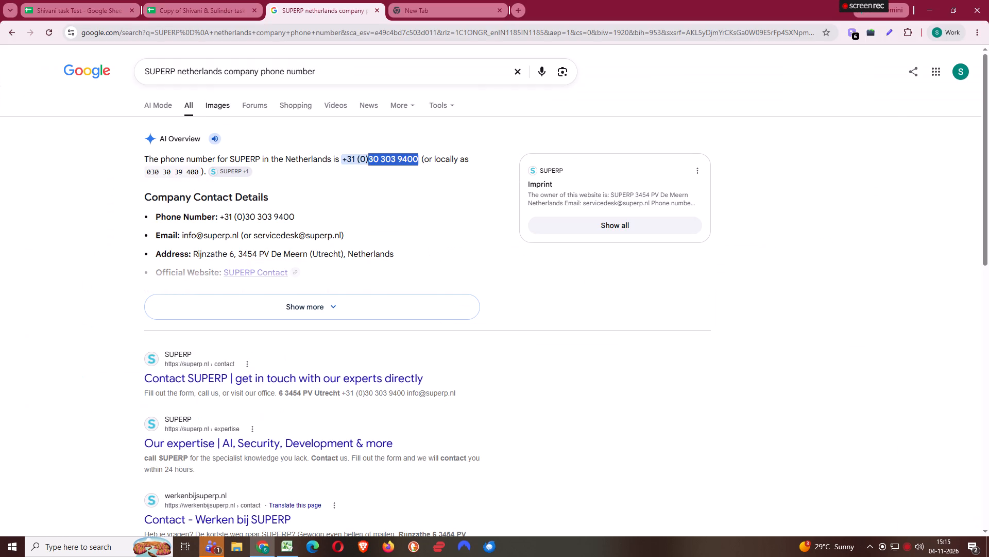
{"action": "left_click", "coordinate": [171, 69]}
{"action": "double_click", "coordinate": [161, 67]}
{"action": "key", "text": "ctrl+v"}
{"action": "key", "text": "Return"}
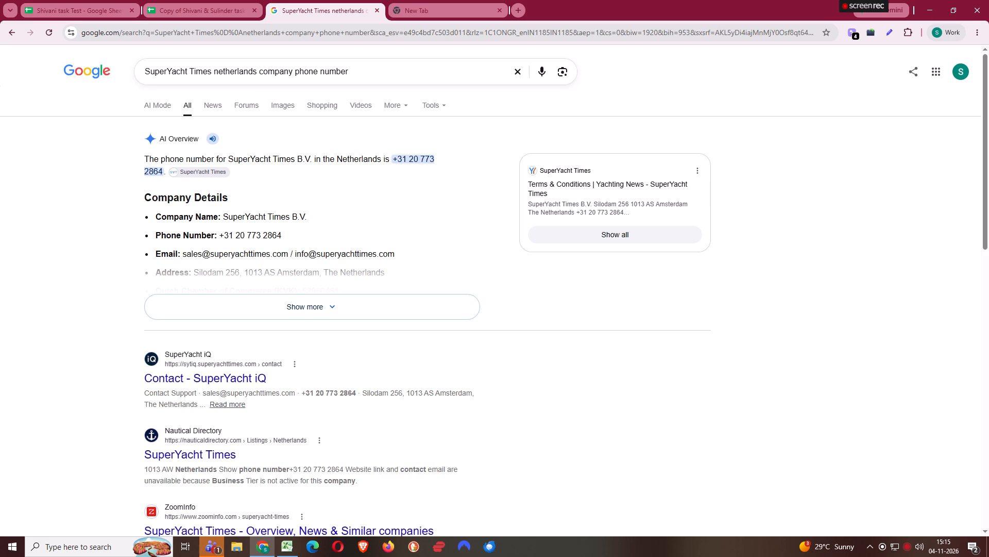
Copy SuperYacht Times' phone number from the AI Overview's company details and enter it as text in its Company Phone cell in Excel.
{"action": "left_click_drag", "start_coordinate": [220, 235], "coordinate": [320, 236]}
{"action": "key", "text": "ctrl+c"}
{"action": "key", "text": "ctrl+c"}
{"action": "key", "text": "ctrl+c"}
{"action": "key", "text": "alt+Tab"}
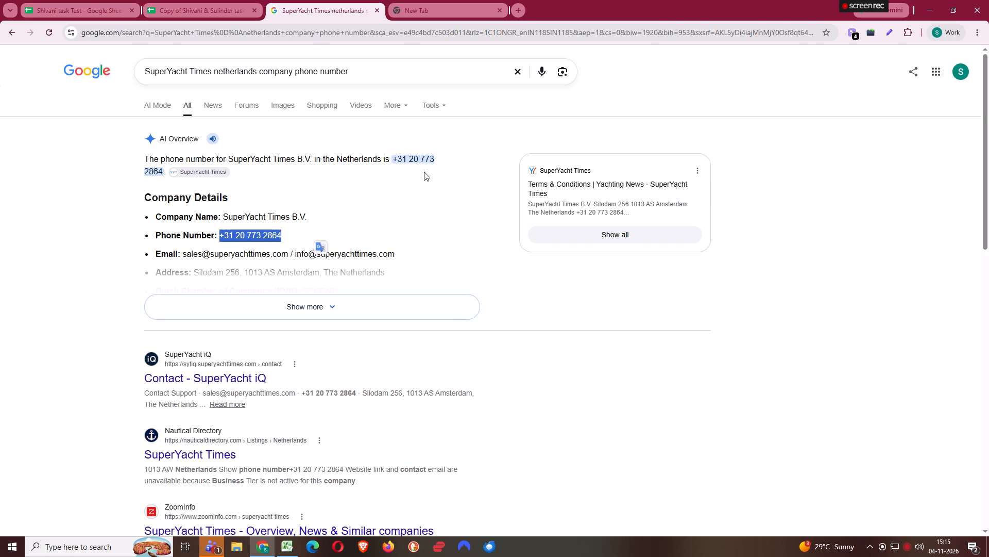
{"action": "left_click", "coordinate": [487, 104]}
{"action": "key", "text": "apostrophe"}
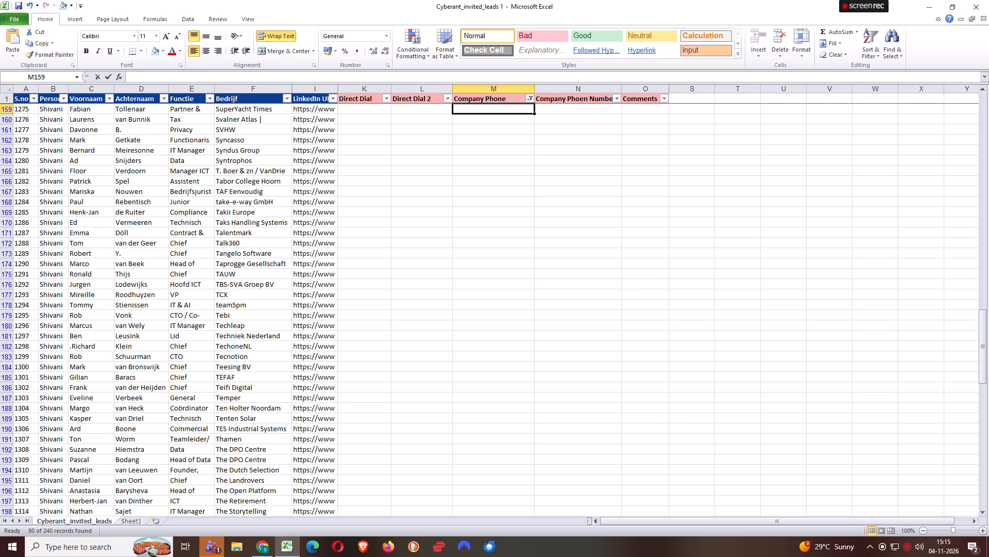
{"action": "key", "text": "ctrl+v"}
{"action": "left_click", "coordinate": [264, 124]}
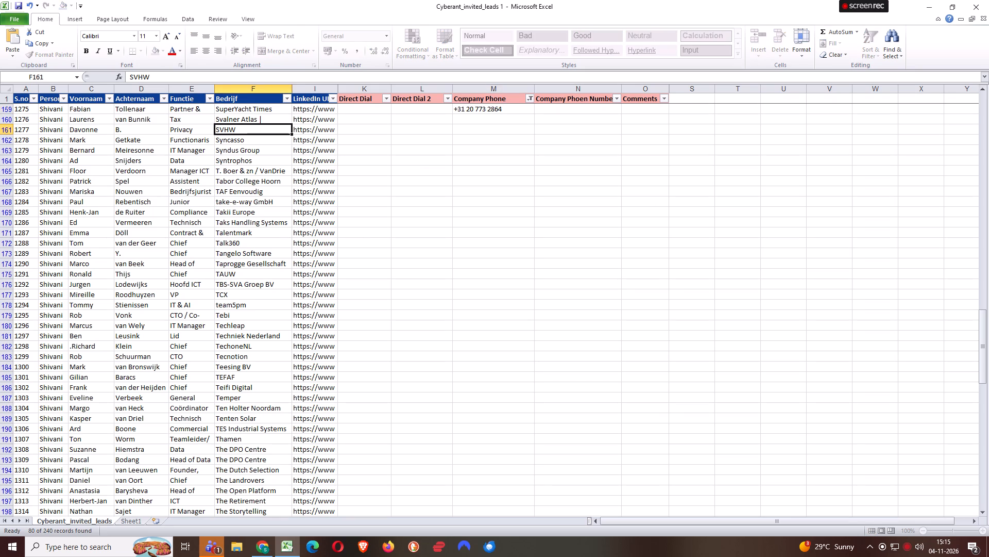
Reapply the sheet's filtering from the Bedrijf column to hide the filled SuperYacht Times row.
{"action": "left_click", "coordinate": [291, 95]}
{"action": "left_click", "coordinate": [354, 290]}
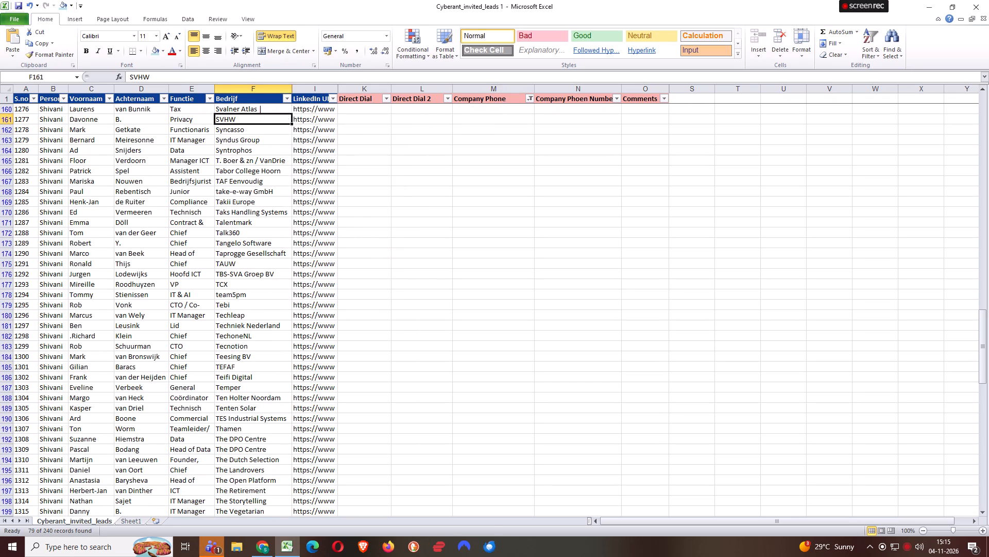
Copy the company name "Svalner Atlas | Netherlands" from the sheet and search Google for its Netherlands company phone number.
{"action": "left_click", "coordinate": [241, 109]}
{"action": "key", "text": "ctrl+c"}
{"action": "key", "text": "alt+Tab"}
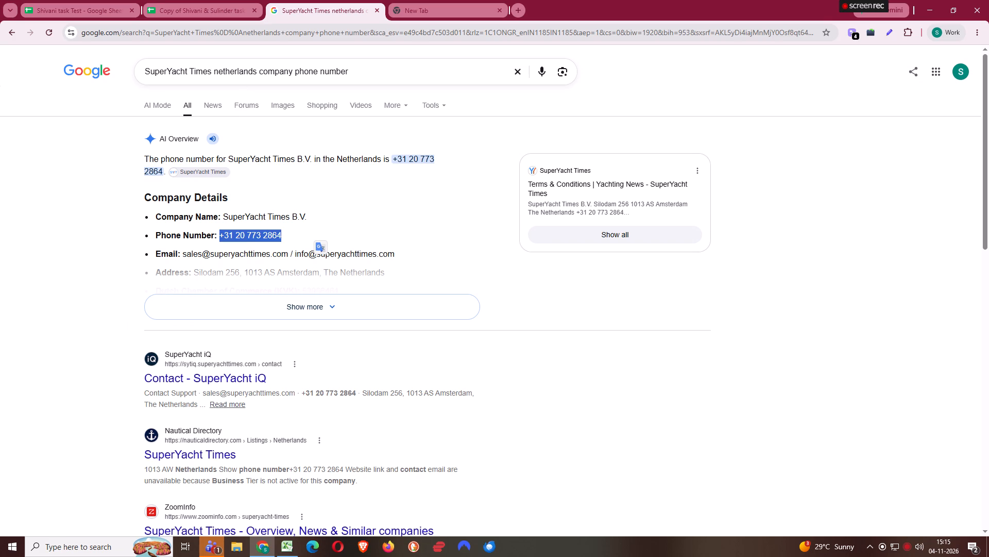
{"action": "left_click_drag", "start_coordinate": [213, 72], "coordinate": [0, 74]}
{"action": "key", "text": "ctrl+v"}
{"action": "key", "text": "Return"}
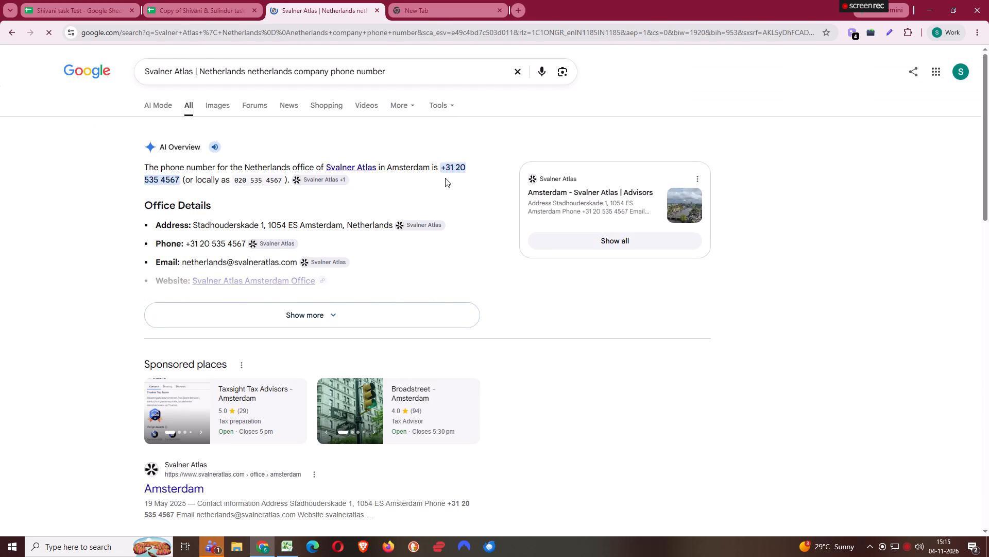
{"action": "left_click_drag", "start_coordinate": [186, 240], "coordinate": [240, 242]}
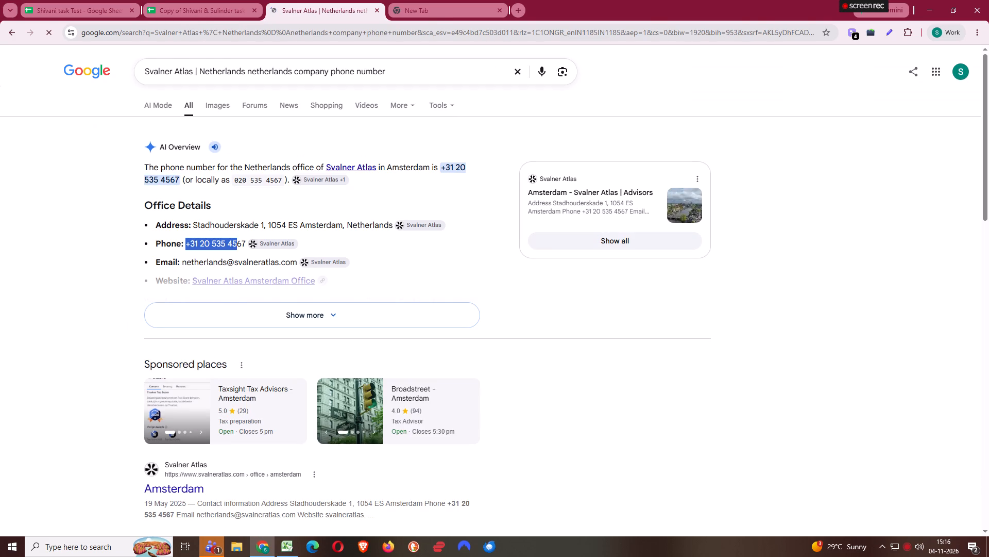
{"action": "left_click_drag", "start_coordinate": [240, 242], "coordinate": [244, 242]}
{"action": "key", "text": "ctrl+c"}
{"action": "key", "text": "ctrl+c"}
{"action": "key", "text": "ctrl+c"}
{"action": "key", "text": "alt+Tab"}
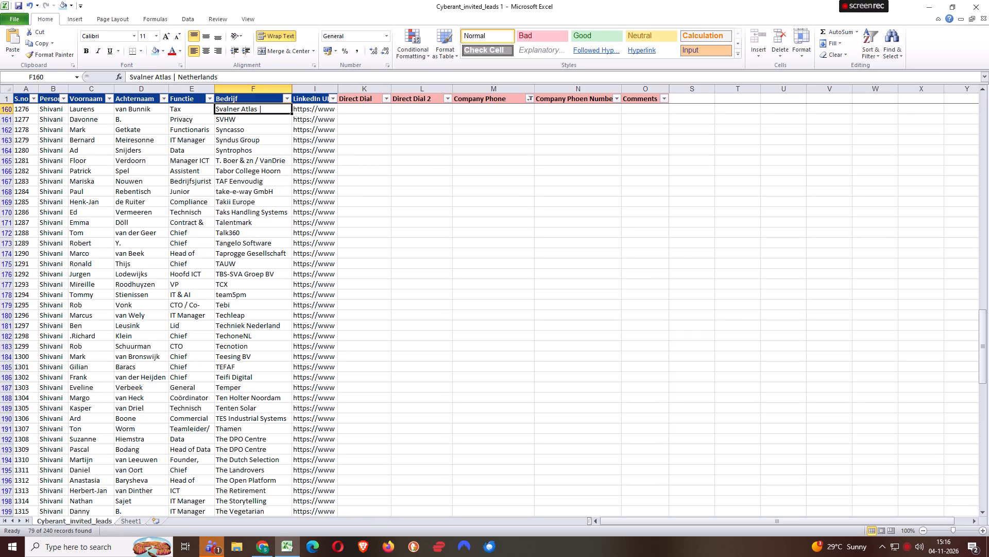
{"action": "left_click", "coordinate": [482, 112]}
{"action": "key", "text": "apostrophe"}
{"action": "key", "text": "ctrl+v"}
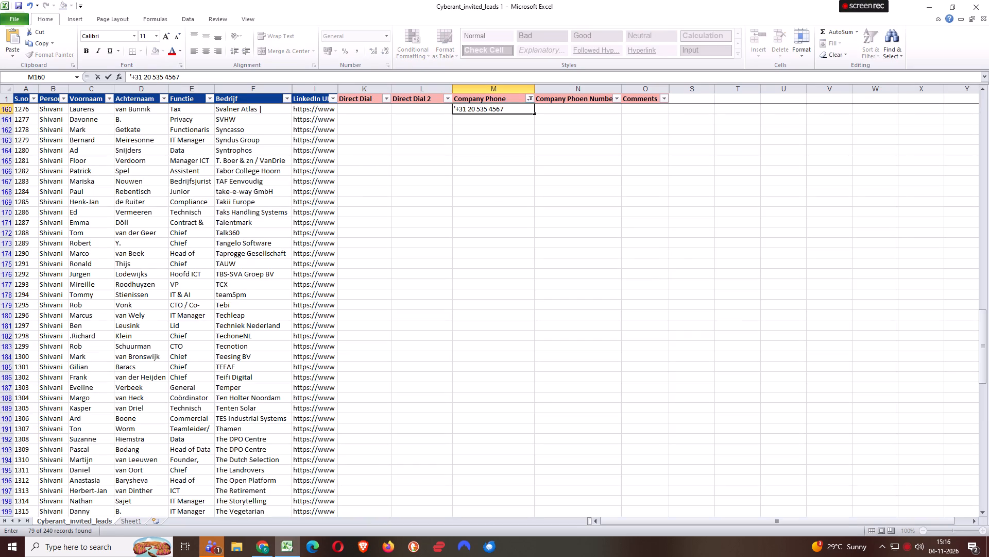
Copy the company name SVHW from the sheet and search Google for its Netherlands company phone number.
{"action": "left_click", "coordinate": [253, 120]}
{"action": "key", "text": "ctrl+c"}
{"action": "key", "text": "alt+Tab"}
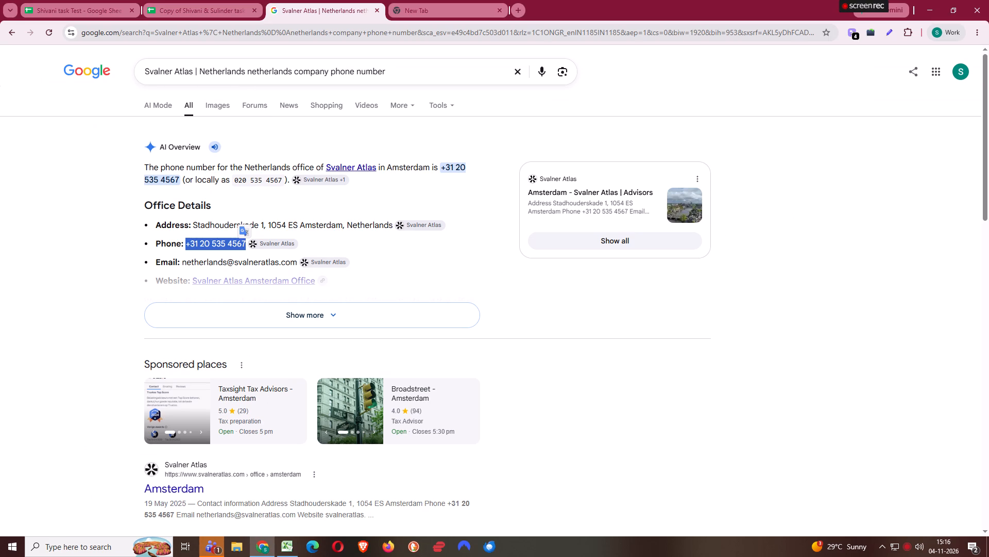
{"action": "left_click_drag", "start_coordinate": [200, 72], "coordinate": [0, 67]}
{"action": "key", "text": "ctrl+v"}
{"action": "key", "text": "Return"}
Save the Excel workbook and reapply the Company Phone filter to hide the filled Svalner Atlas row.
{"action": "key", "text": "alt+Tab"}
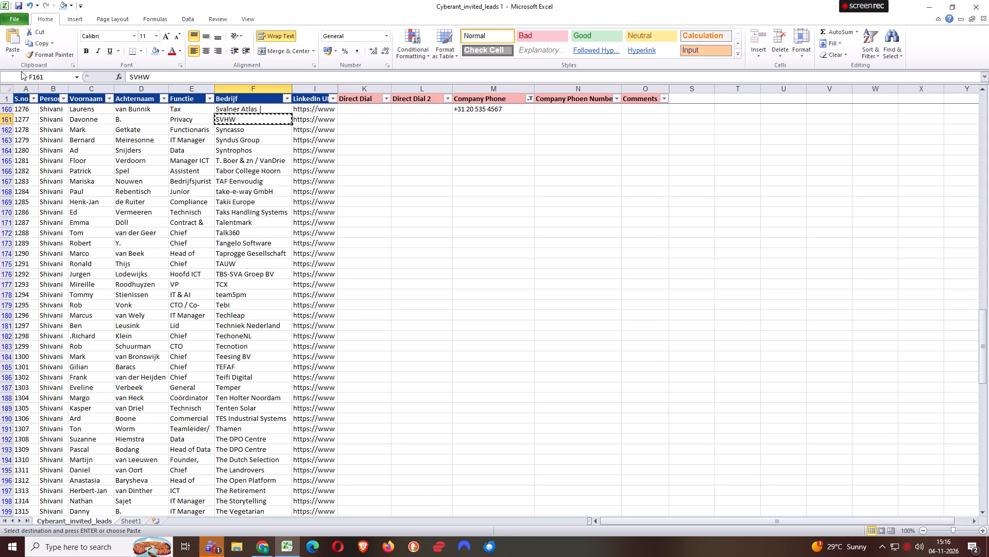
{"action": "key", "text": "ctrl+s"}
{"action": "key", "text": "ctrl+s"}
{"action": "left_click", "coordinate": [533, 94]}
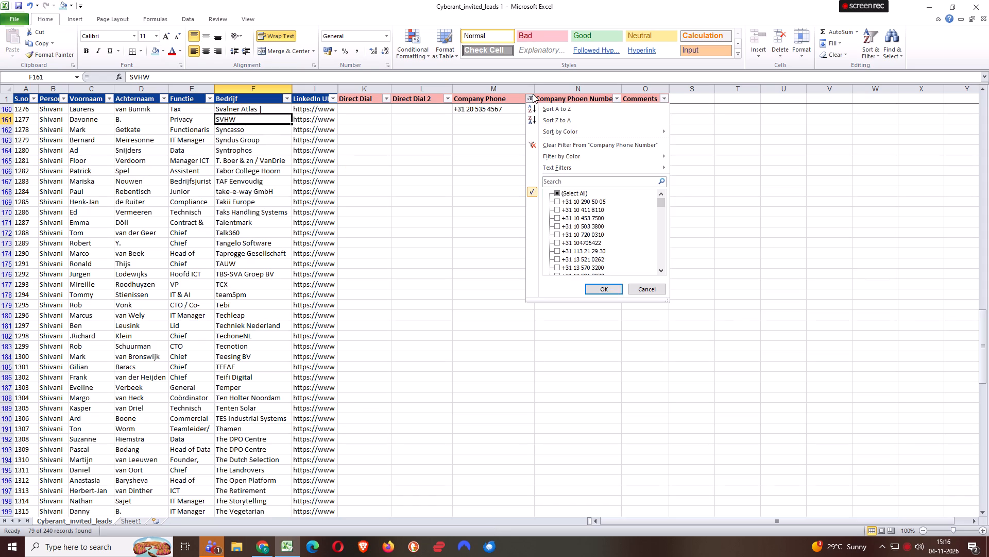
{"action": "left_click", "coordinate": [598, 285]}
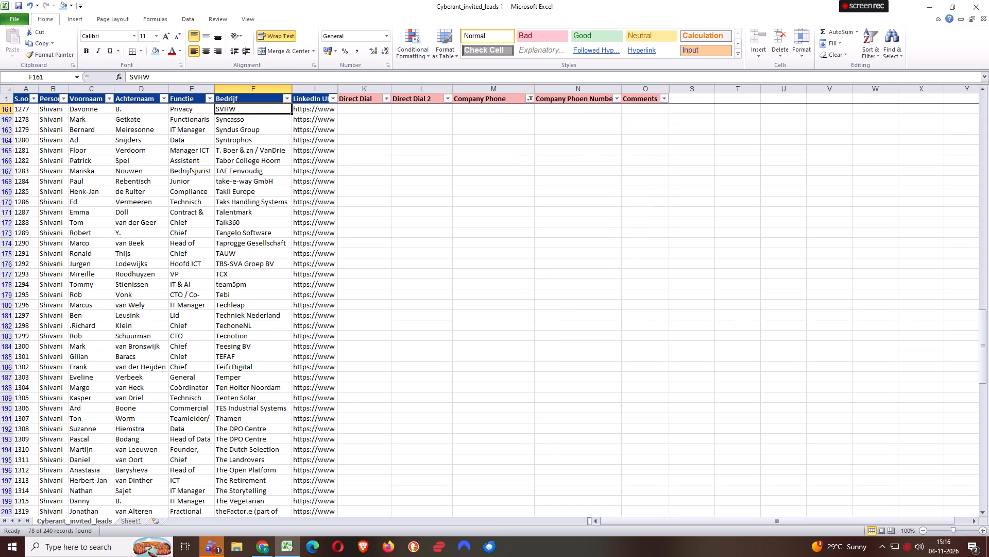
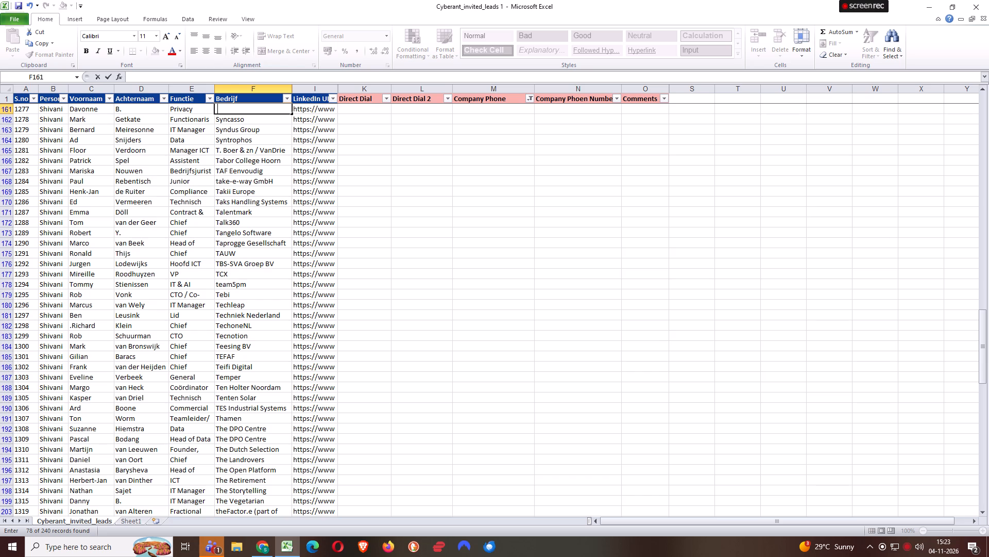
Undo the accidental edit that cleared the company name SVHW in the Bedrijf column.
{"action": "key", "text": "ctrl+z"}
{"action": "key", "text": "Return"}
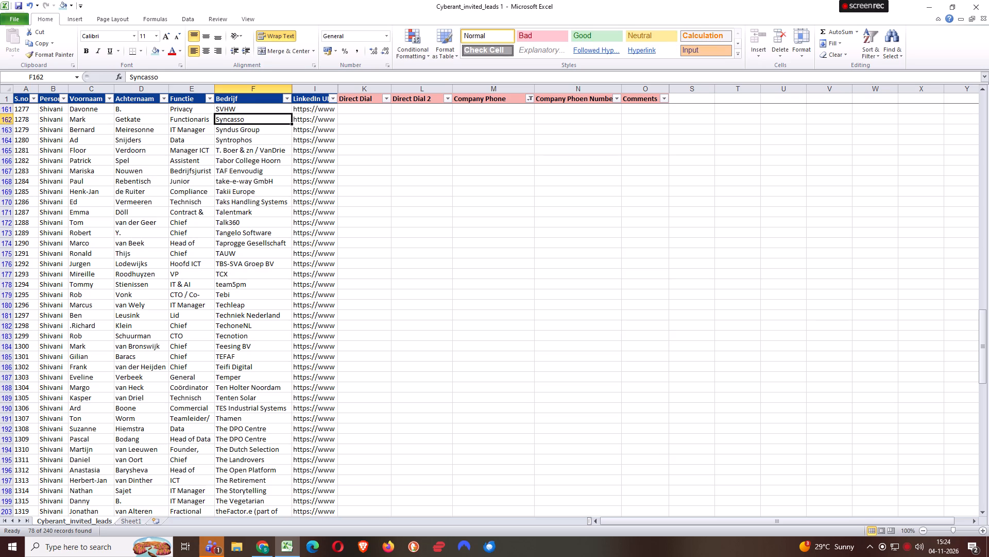
{"action": "left_click", "coordinate": [596, 218]}
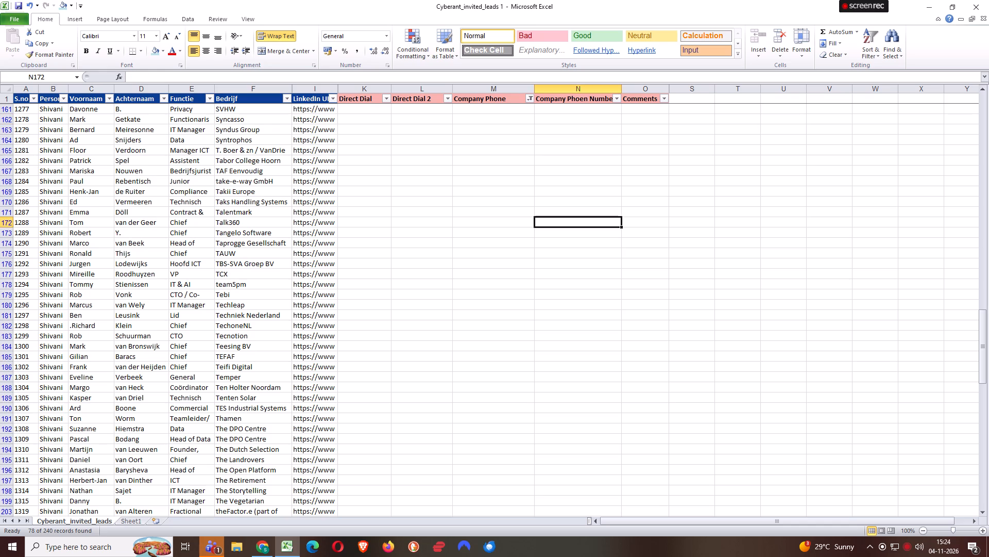
Copy the company name SVHW from the sheet and search Google for "SVHW netherlands company phone number".
{"action": "left_click", "coordinate": [248, 106]}
{"action": "key", "text": "ctrl+c"}
{"action": "key", "text": "alt+Tab"}
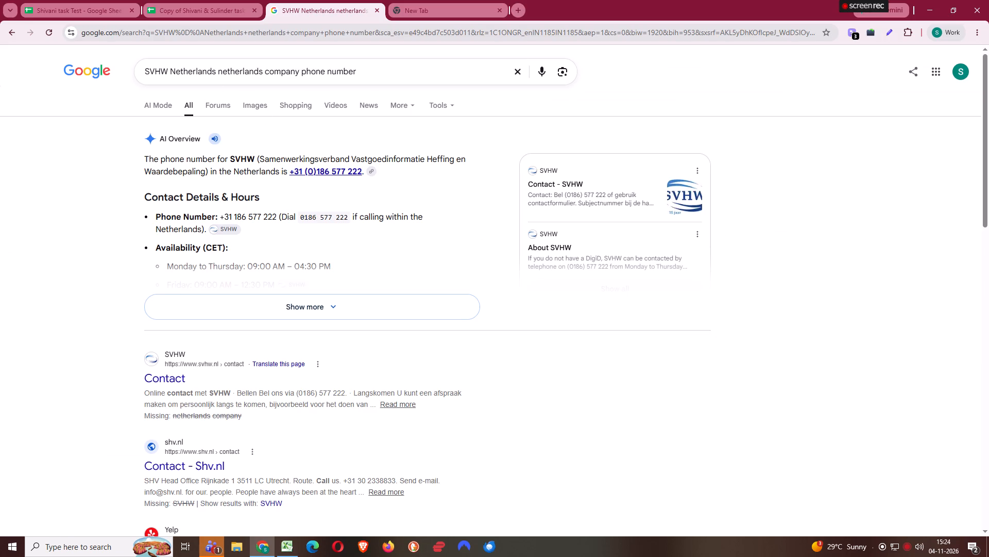
{"action": "left_click_drag", "start_coordinate": [216, 72], "coordinate": [0, 40]}
{"action": "key", "text": "ctrl+v"}
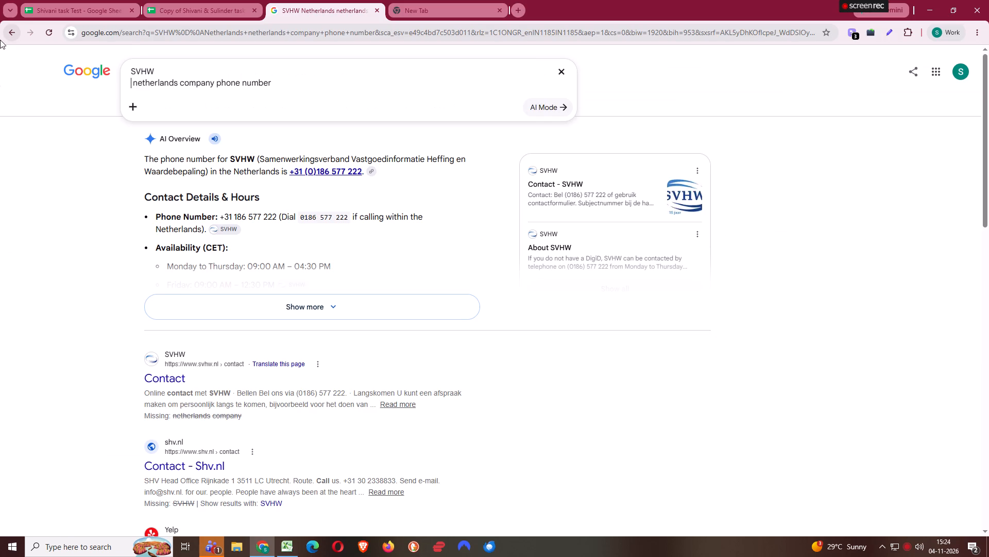
{"action": "key", "text": "Return"}
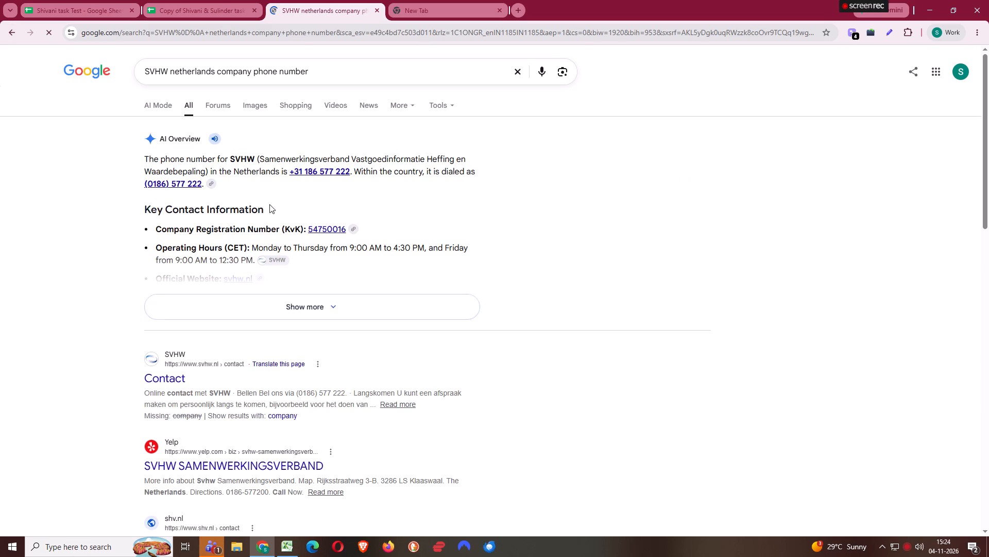
Copy SVHW's international phone number from the AI Overview into its Company Phone cell in Excel.
{"action": "left_click", "coordinate": [328, 175], "text": "alt"}
{"action": "key", "text": "alt+Tab"}
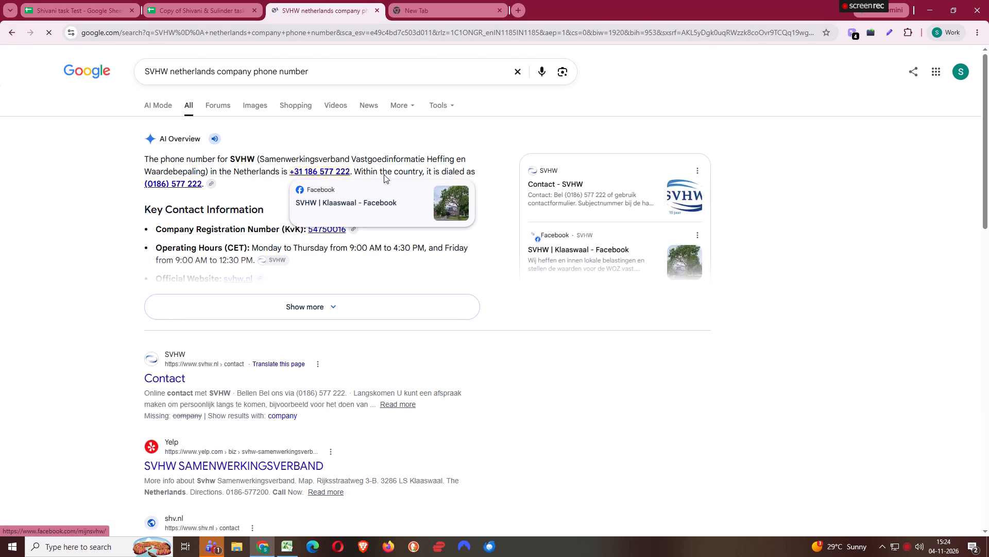
{"action": "left_click", "coordinate": [491, 113]}
{"action": "key", "text": "ctrl+v"}
Reapply the Company Phone filter to hide the filled SVHW row.
{"action": "left_click", "coordinate": [492, 158]}
{"action": "left_click", "coordinate": [530, 101]}
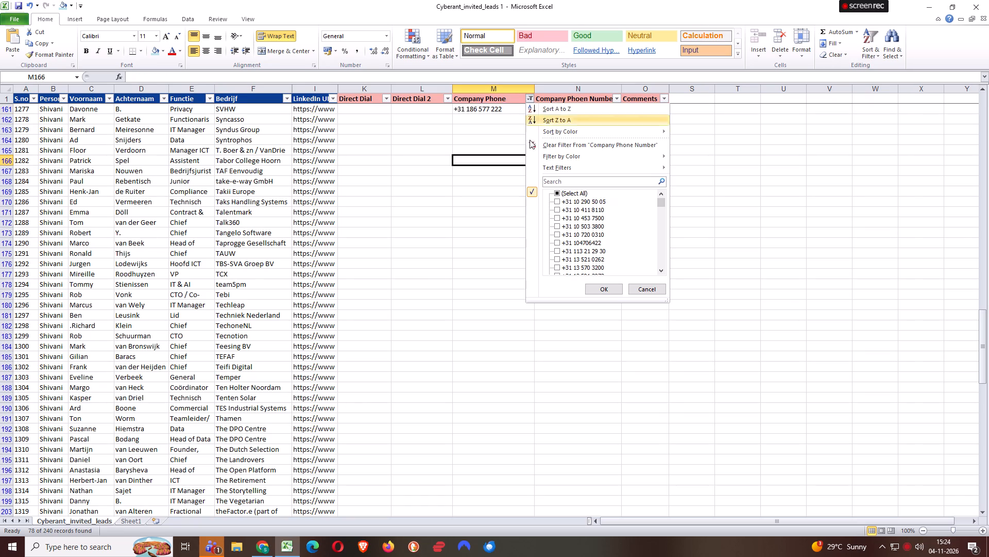
{"action": "left_click", "coordinate": [605, 290]}
{"action": "left_click", "coordinate": [499, 261]}
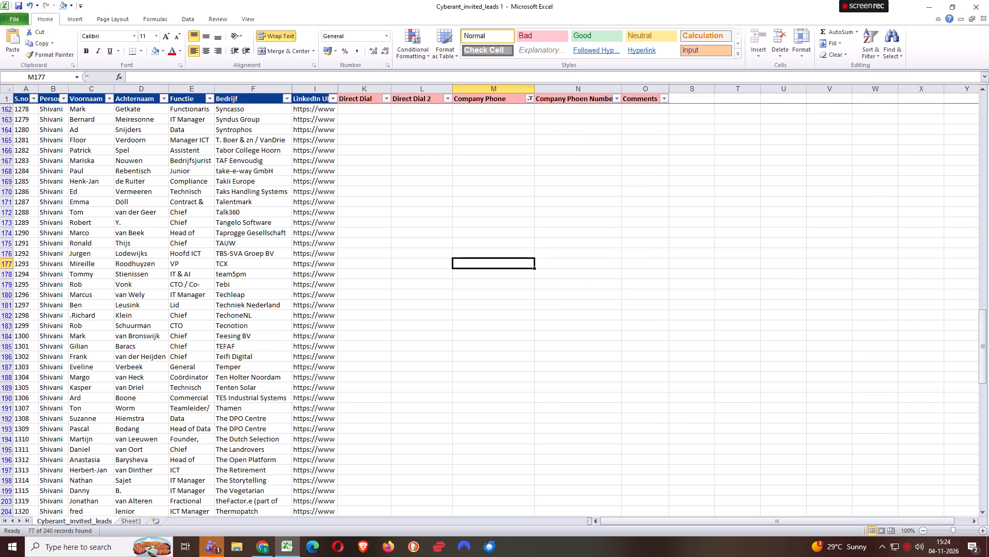
Copy the company name Syncasso from the sheet and search Google for its Netherlands company phone number.
{"action": "left_click", "coordinate": [242, 113]}
{"action": "key", "text": "ctrl+c"}
{"action": "key", "text": "alt+Tab"}
{"action": "double_click", "coordinate": [156, 70]}
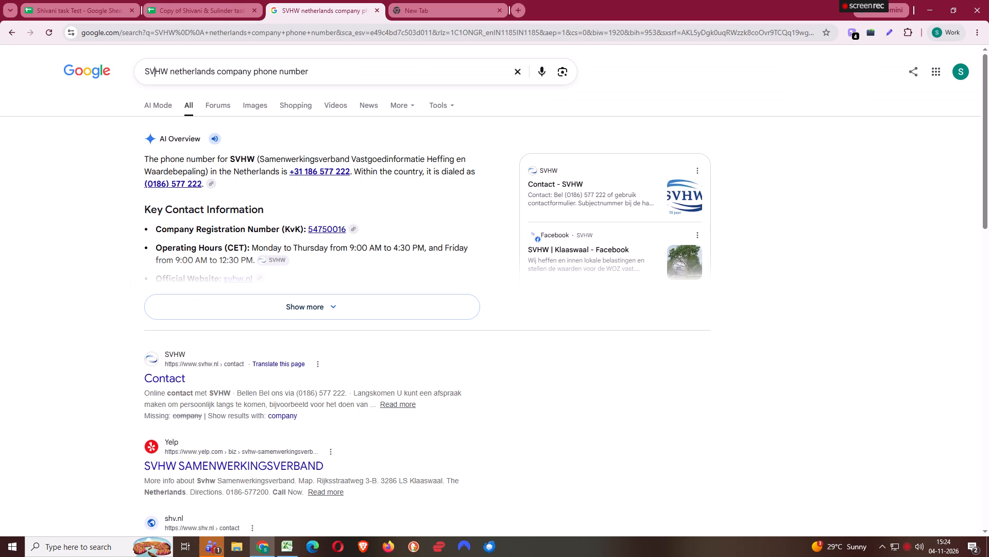
{"action": "key", "text": "ctrl+v"}
{"action": "key", "text": "Return"}
{"action": "key", "text": "Return"}
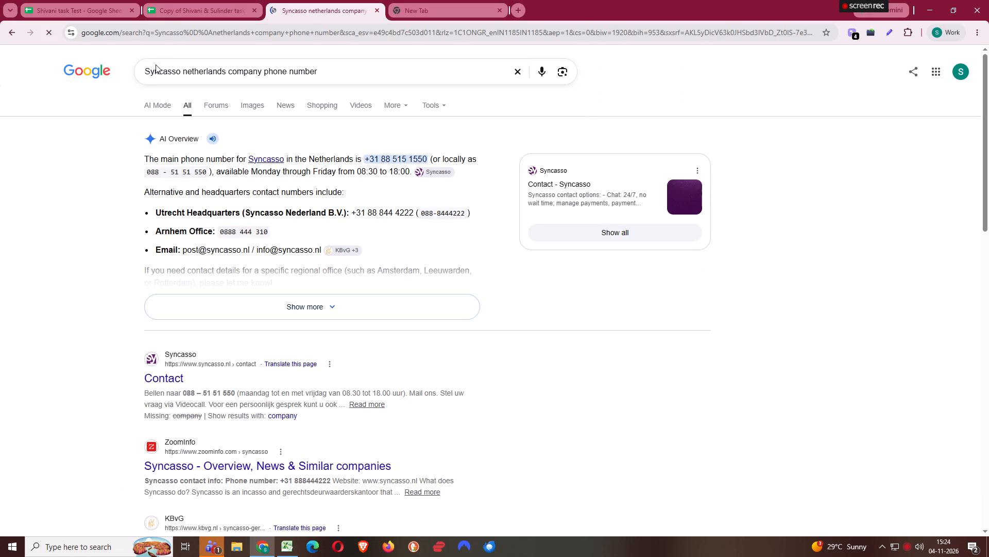
Copy Syncasso's main phone number from the AI Overview into its Company Phone cell in Excel.
{"action": "left_click", "coordinate": [408, 161], "text": "alt"}
{"action": "key", "text": "alt+Tab"}
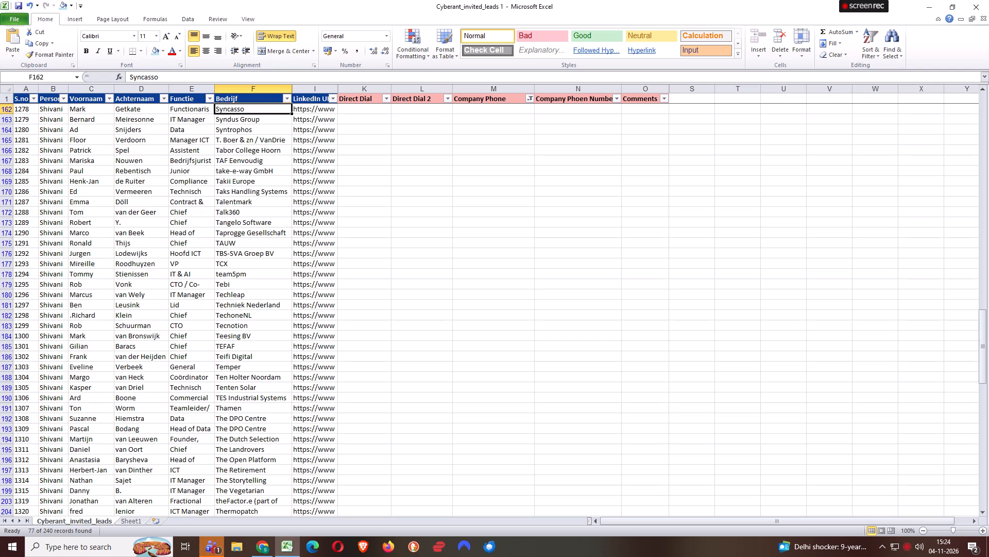
{"action": "left_click", "coordinate": [490, 106]}
{"action": "key", "text": "ctrl+v"}
Reapply the Company Phone filter to hide the filled Syncasso row and save the workbook.
{"action": "left_click", "coordinate": [486, 147]}
{"action": "left_click", "coordinate": [530, 101]}
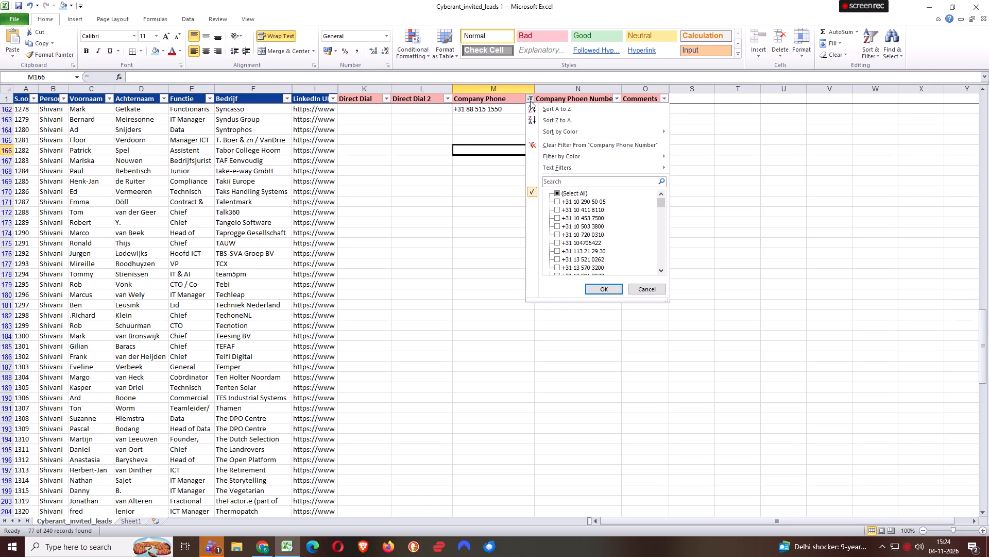
{"action": "left_click", "coordinate": [608, 286]}
{"action": "left_click", "coordinate": [540, 287]}
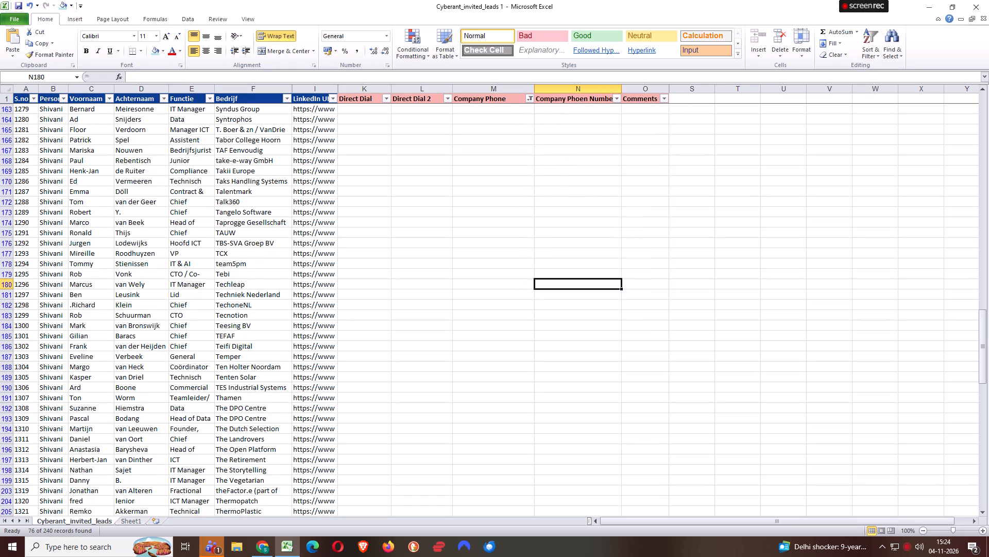
{"action": "key", "text": "ctrl+s"}
{"action": "key", "text": "ctrl+s"}
{"action": "key", "text": "ctrl+s"}
{"action": "key", "text": "ctrl+s"}
{"action": "left_click", "coordinate": [446, 133]}
{"action": "left_click", "coordinate": [278, 91]}
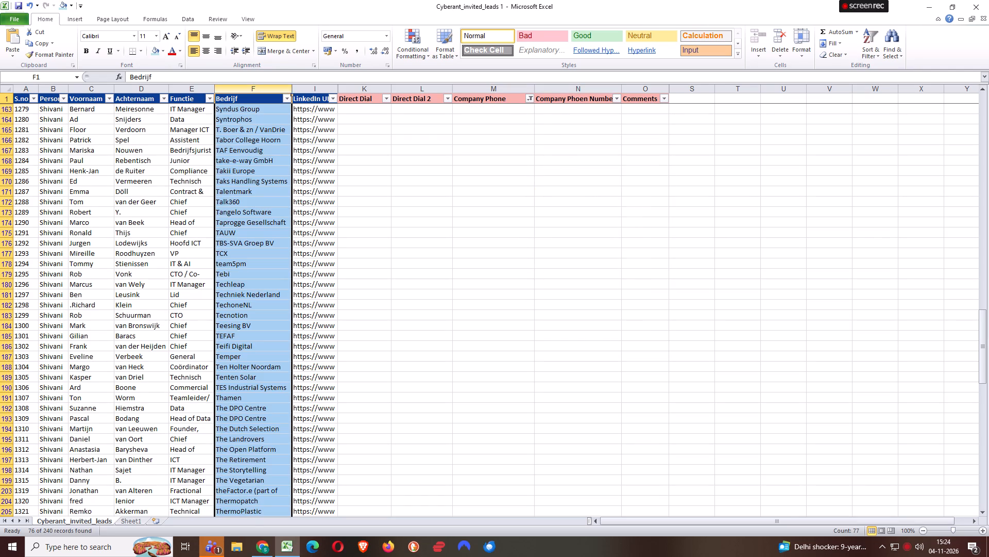
{"action": "left_click", "coordinate": [600, 232]}
{"action": "key", "text": "ctrl+s"}
{"action": "key", "text": "ctrl+s"}
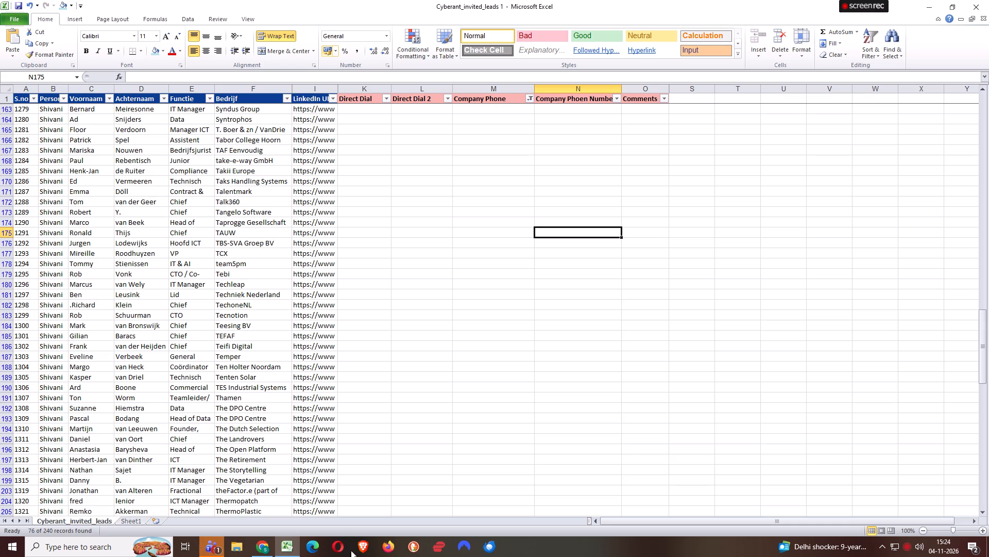
Open the frequently visited Ranorex Studio vs. Sauce Labs comparison page in Firefox.
{"action": "right_click", "coordinate": [391, 553]}
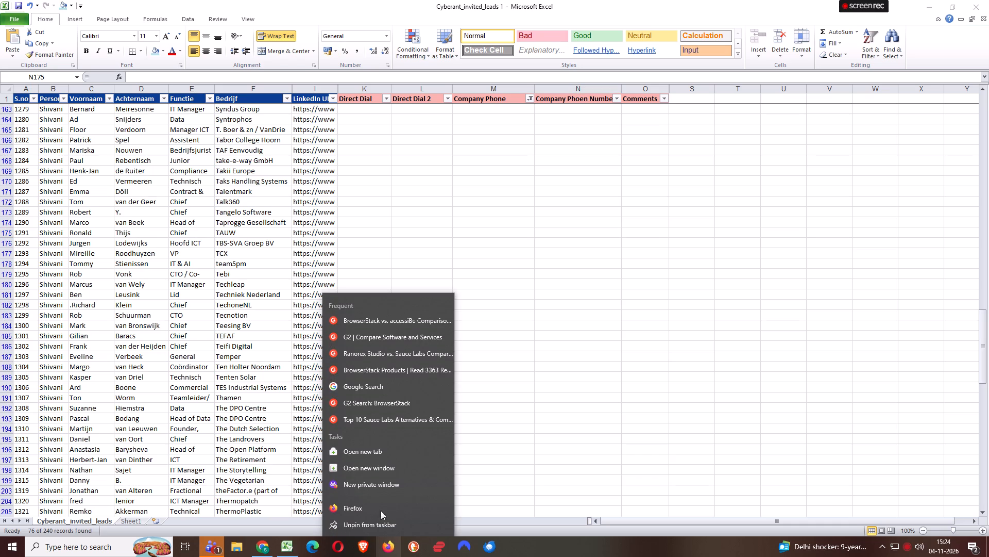
{"action": "left_click", "coordinate": [401, 351]}
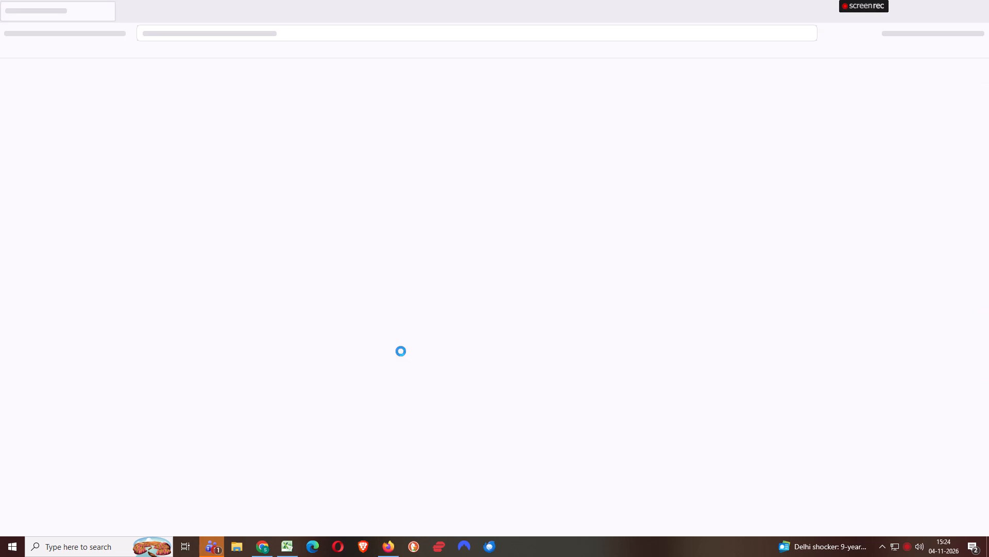
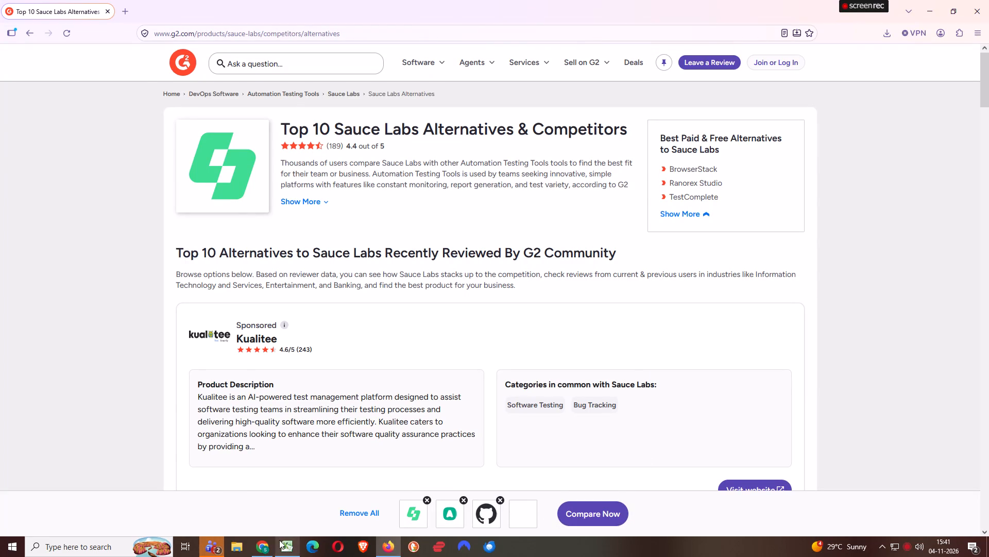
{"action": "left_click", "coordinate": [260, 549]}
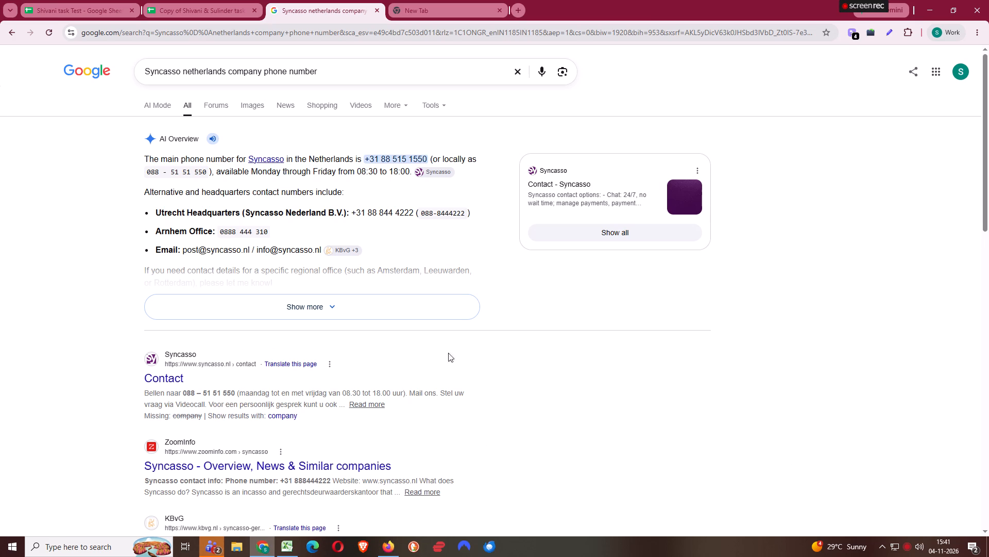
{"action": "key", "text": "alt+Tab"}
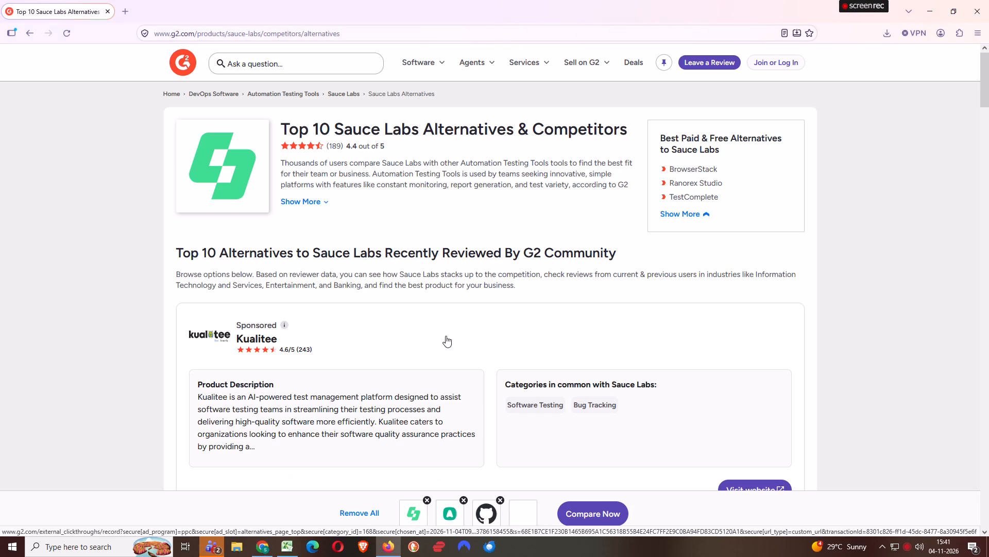
Close the Firefox window showing the Sauce Labs alternatives page.
{"action": "left_click", "coordinate": [988, 0]}
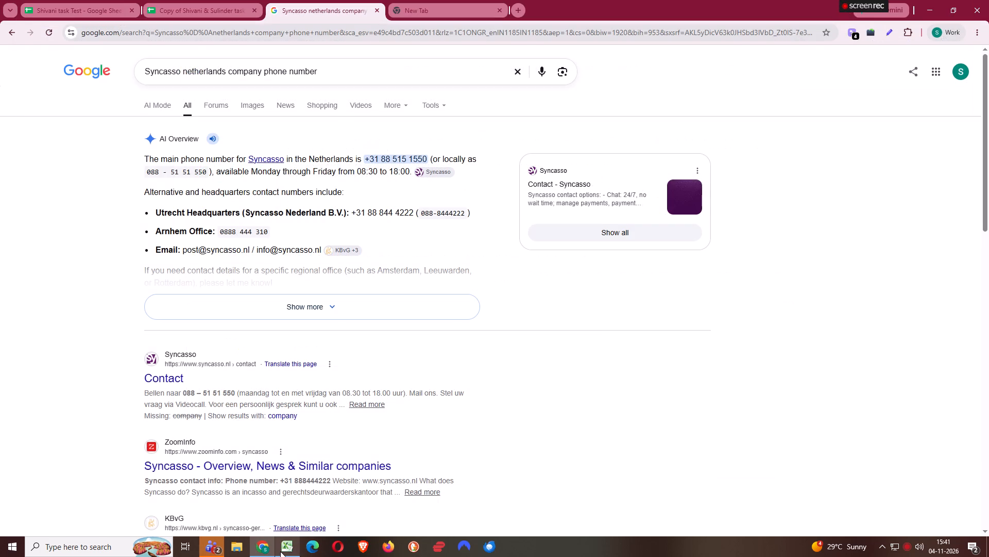
Copy the company name Syndus Group from the Excel sheet and search Google in Chrome for its Netherlands company phone number.
{"action": "left_click", "coordinate": [280, 552]}
{"action": "left_click", "coordinate": [485, 244]}
{"action": "scroll", "coordinate": [368, 168], "scroll_direction": "up", "scroll_amount": 5}
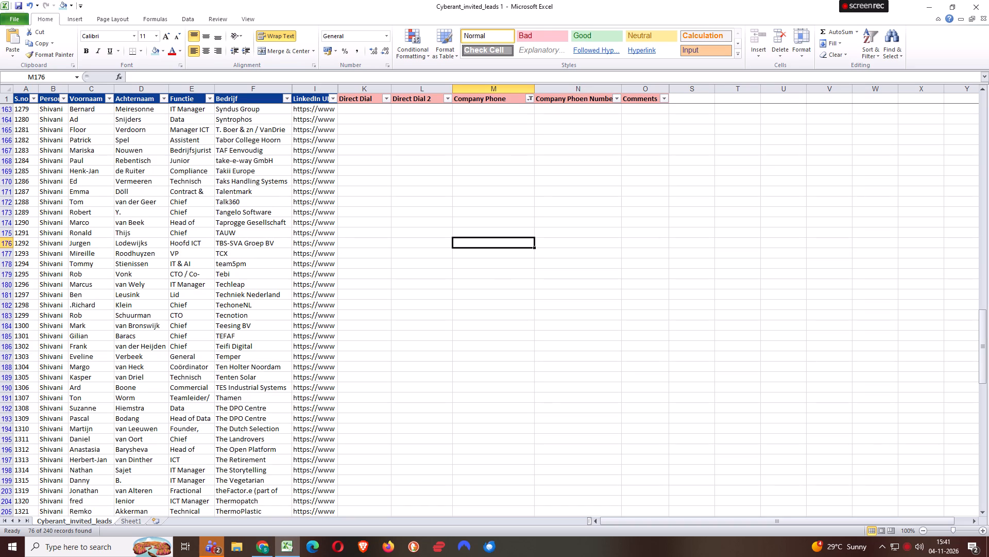
{"action": "left_click_drag", "start_coordinate": [106, 108], "coordinate": [112, 107]}
{"action": "left_click", "coordinate": [241, 110]}
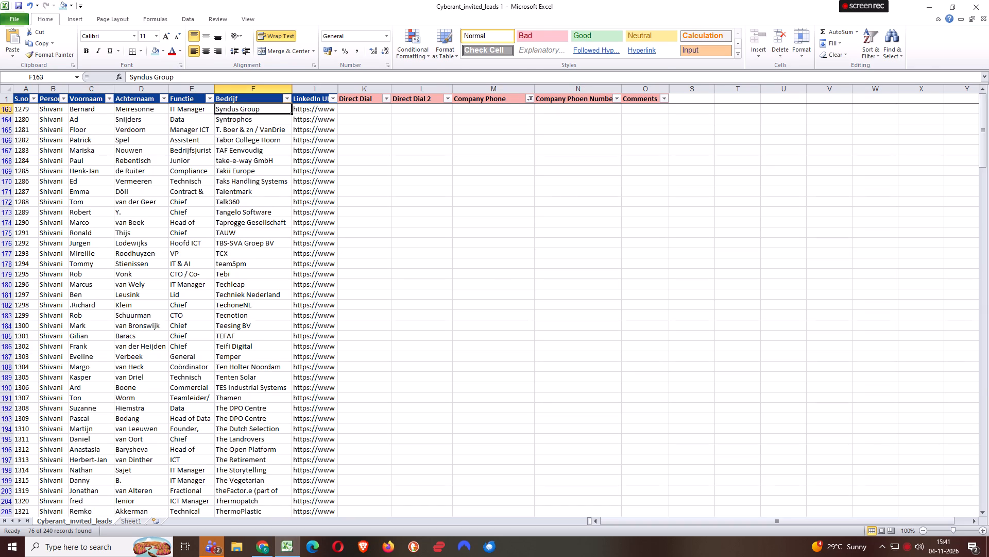
{"action": "key", "text": "ctrl+c"}
{"action": "key", "text": "alt+Tab"}
{"action": "left_click_drag", "start_coordinate": [180, 70], "coordinate": [47, 48]}
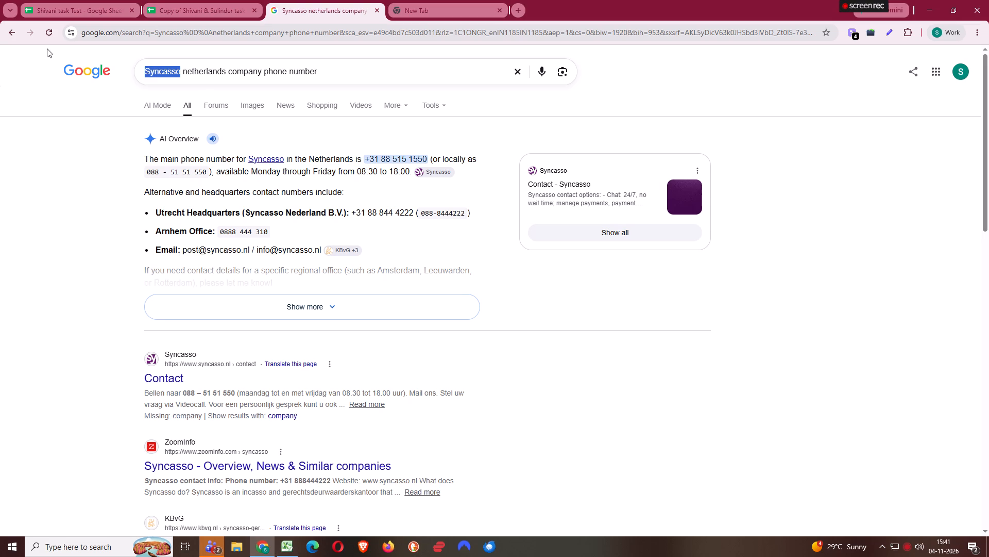
{"action": "key", "text": "ctrl+v"}
{"action": "key", "text": "Return"}
{"action": "key", "text": "Return"}
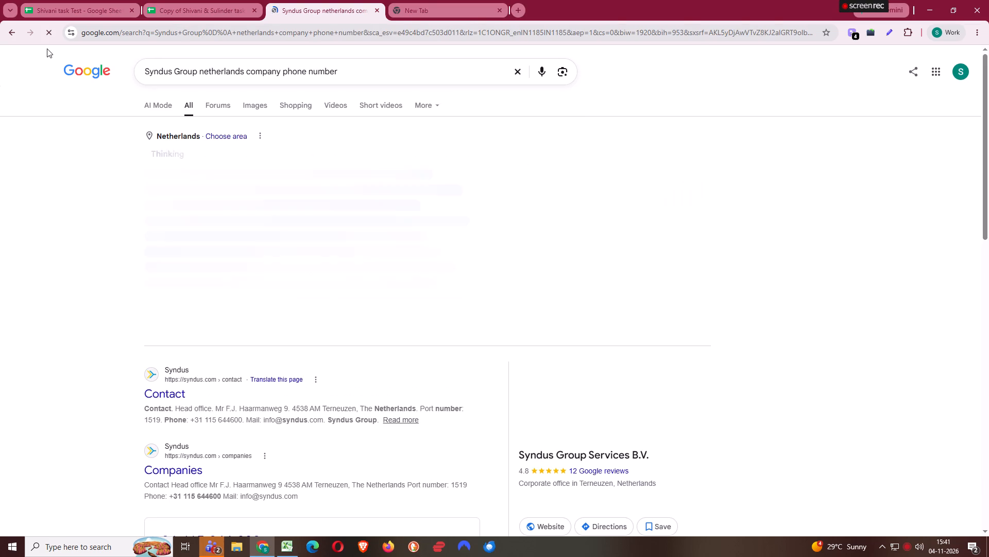
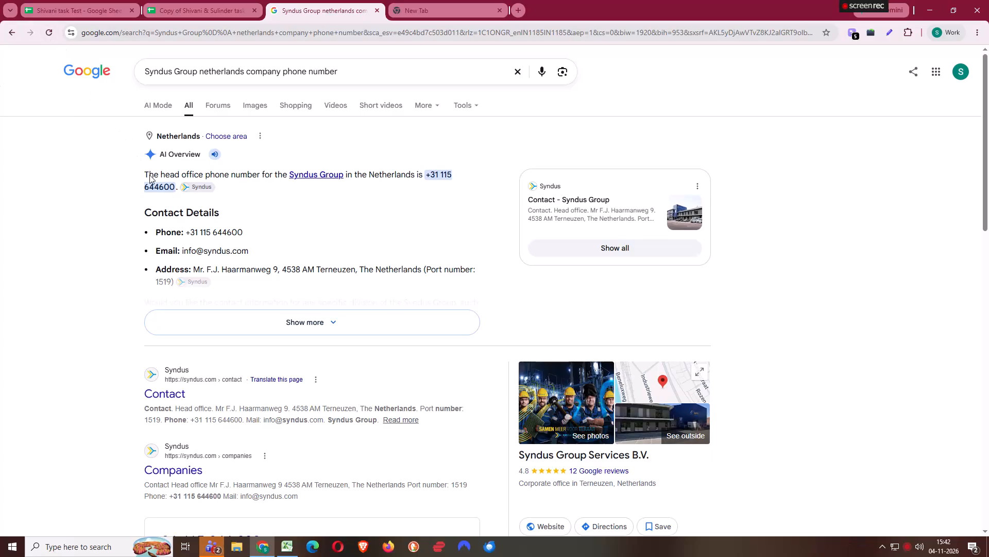
{"action": "left_click_drag", "start_coordinate": [186, 233], "coordinate": [224, 239]}
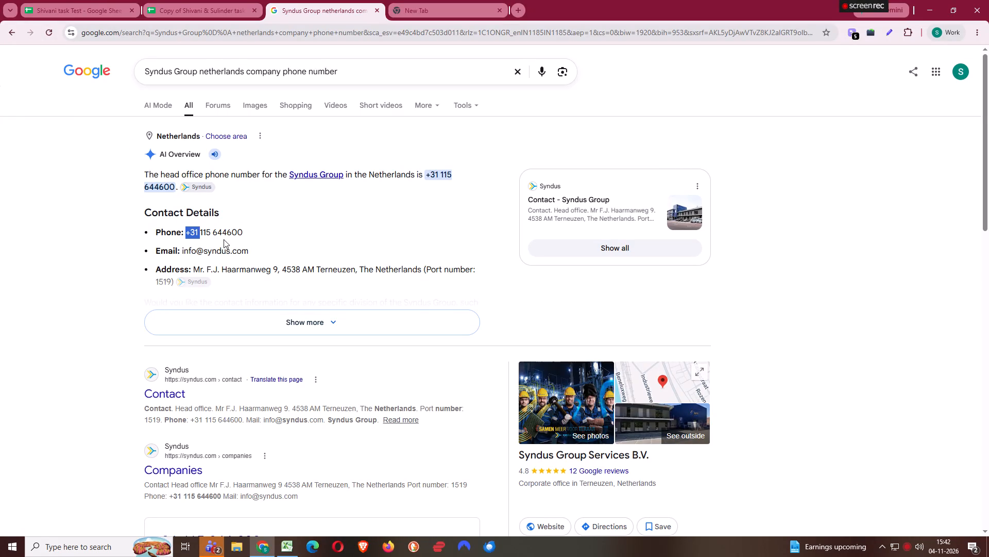
{"action": "left_click_drag", "start_coordinate": [224, 239], "coordinate": [304, 233]}
{"action": "key", "text": "ctrl+c"}
{"action": "key", "text": "ctrl+c"}
{"action": "key", "text": "ctrl+c"}
{"action": "key", "text": "ctrl+c"}
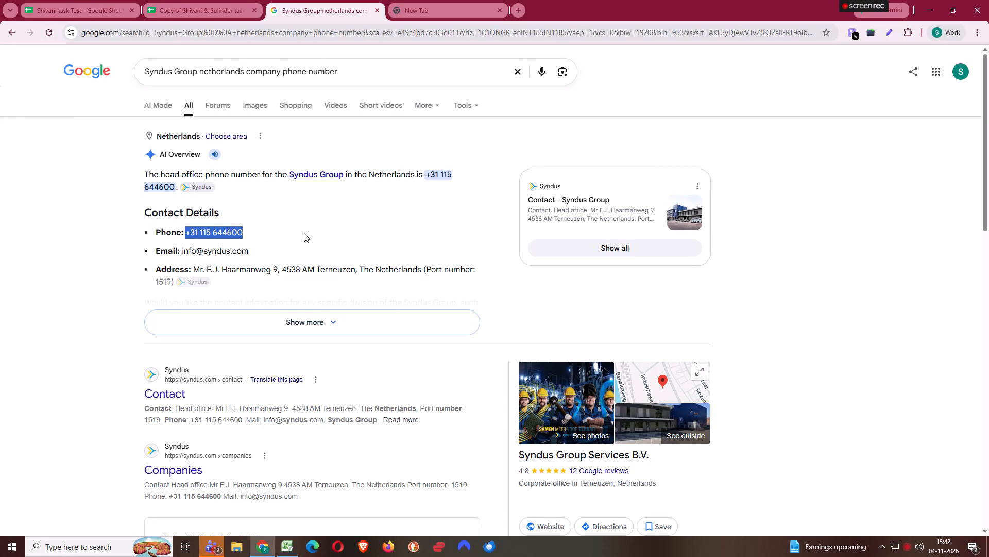
{"action": "key", "text": "ctrl+c"}
{"action": "key", "text": "ctrl+c"}
{"action": "key", "text": "ctrl+c"}
{"action": "key", "text": "alt+Tab"}
{"action": "left_click", "coordinate": [491, 111]}
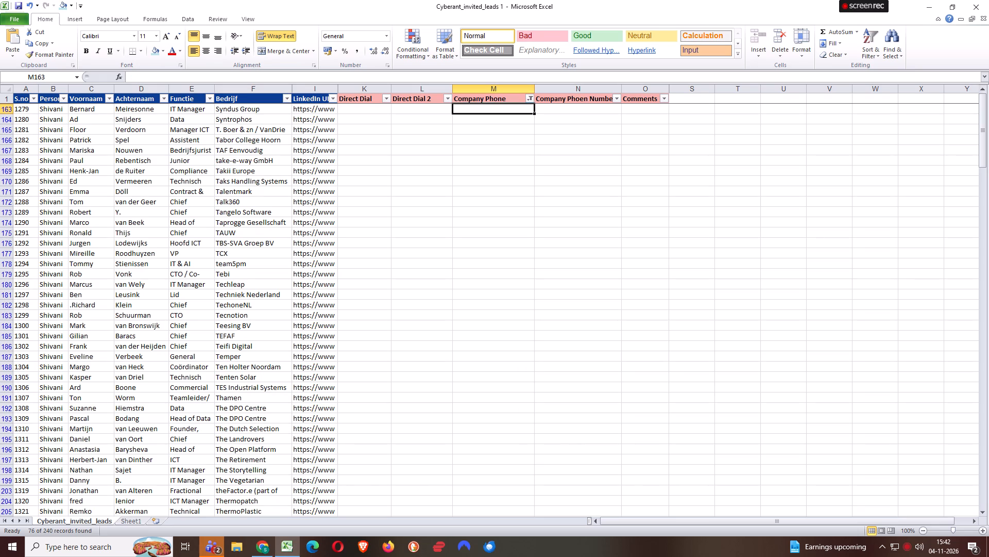
{"action": "key", "text": "apostrophe"}
{"action": "key", "text": "ctrl+v"}
{"action": "left_click_drag", "start_coordinate": [472, 240], "coordinate": [470, 236]}
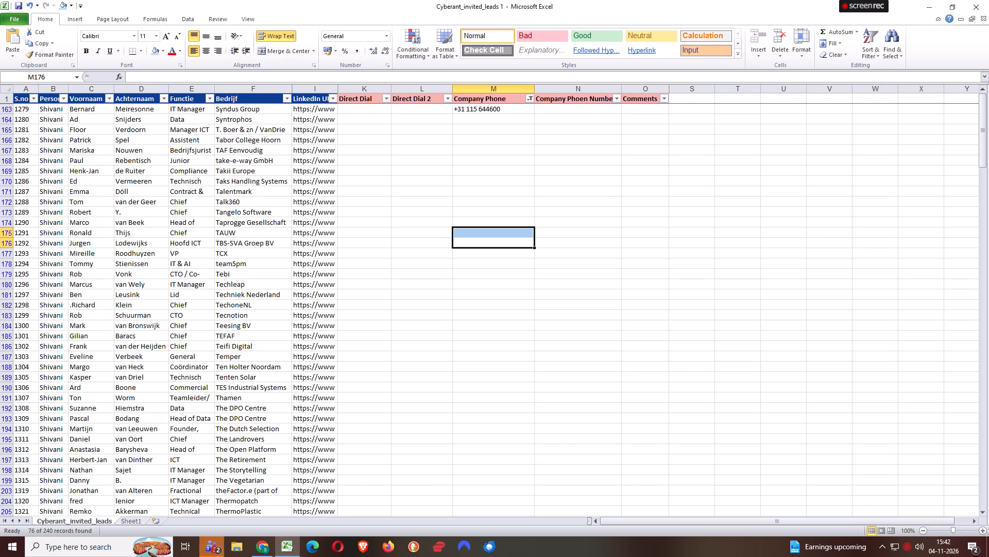
Copy the company name Syntrophos from the sheet and search Google in Chrome for its Netherlands company phone number.
{"action": "left_click", "coordinate": [264, 112]}
{"action": "left_click", "coordinate": [265, 114]}
{"action": "left_click", "coordinate": [268, 115]}
{"action": "left_click", "coordinate": [270, 117]}
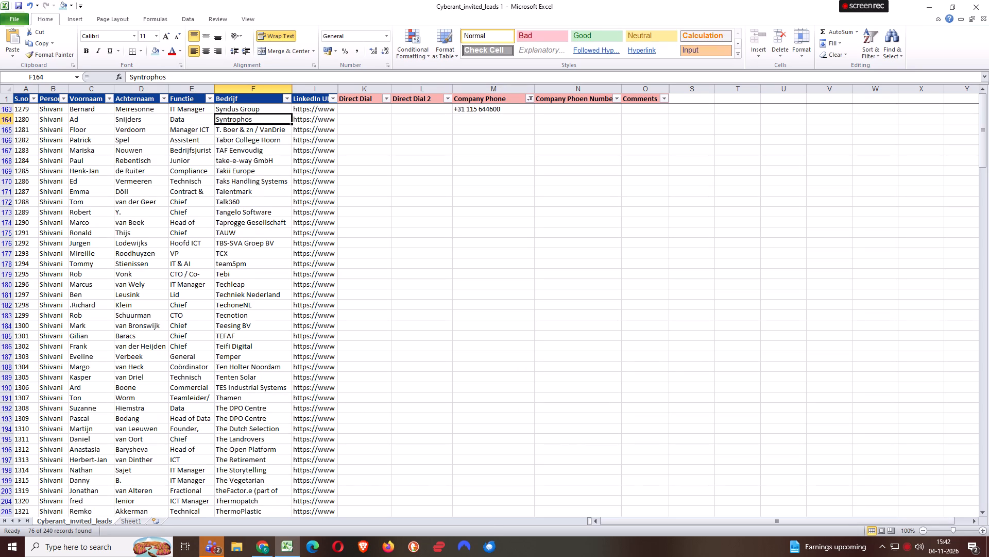
{"action": "key", "text": "ctrl+c"}
{"action": "key", "text": "alt+Tab"}
{"action": "left_click_drag", "start_coordinate": [201, 79], "coordinate": [80, 70]}
{"action": "key", "text": "ctrl+v"}
{"action": "key", "text": "Return"}
{"action": "key", "text": "Return"}
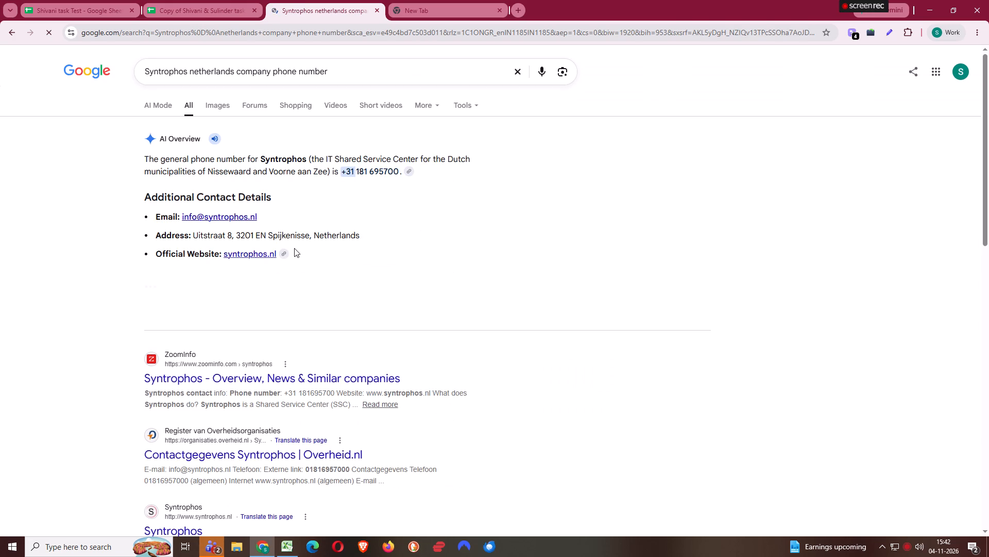
Copy Syntrophos's general phone number from the AI Overview into its Company Phone cell in Excel.
{"action": "left_click", "coordinate": [369, 171], "text": "alt"}
{"action": "key", "text": "alt+Tab"}
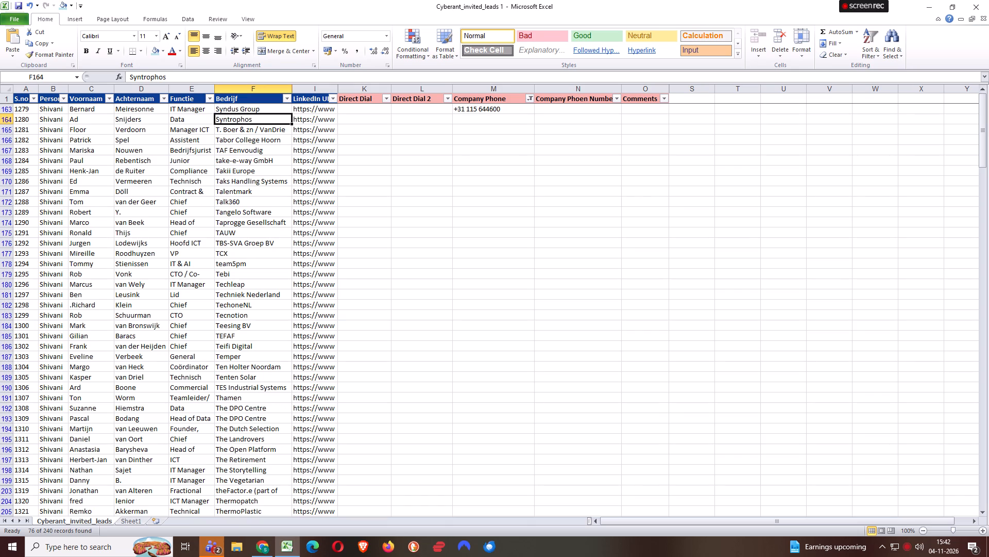
{"action": "left_click", "coordinate": [501, 118]}
{"action": "key", "text": "ctrl+v"}
Reapply the Company Phone filter to hide the filled Syndus Group and Syntrophos rows.
{"action": "left_click", "coordinate": [532, 99]}
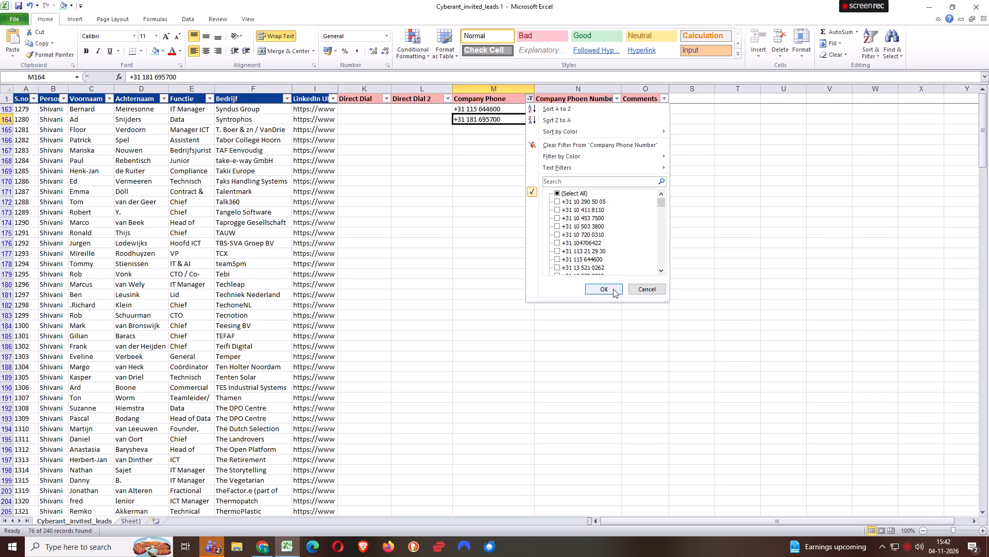
{"action": "left_click", "coordinate": [613, 289]}
Copy the company name T. Boer & zn / VanDrie Group from the sheet and search Google for its Netherlands company phone number.
{"action": "left_click", "coordinate": [260, 110]}
{"action": "key", "text": "ctrl+c"}
{"action": "key", "text": "alt+Tab"}
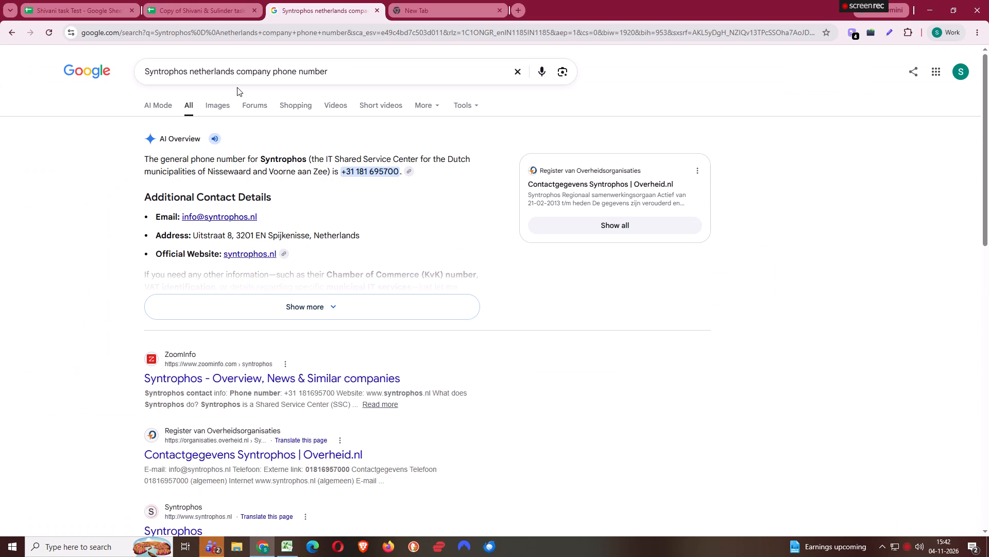
{"action": "left_click_drag", "start_coordinate": [187, 69], "coordinate": [0, 55]}
{"action": "key", "text": "ctrl+v"}
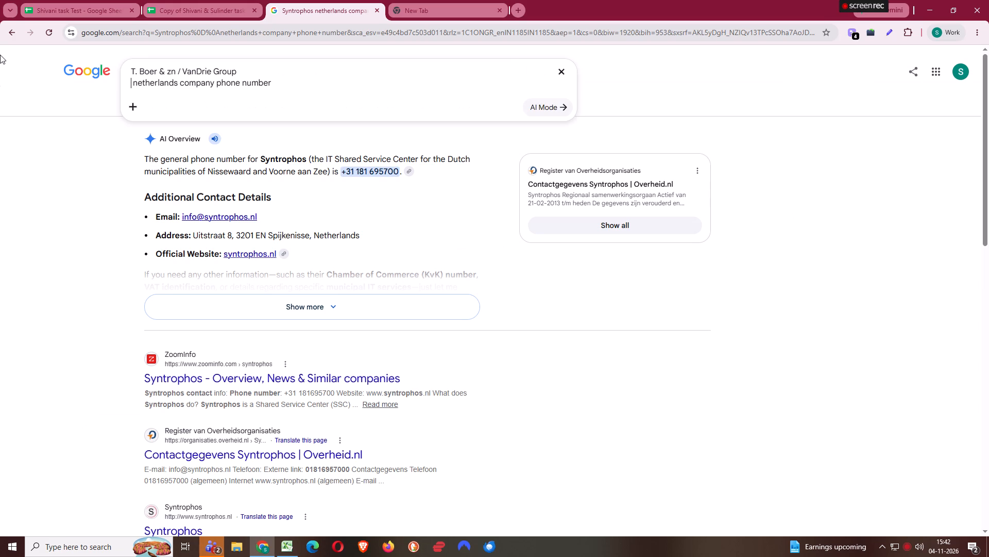
{"action": "key", "text": "Return"}
{"action": "key", "text": "Return"}
{"action": "key", "text": "Return"}
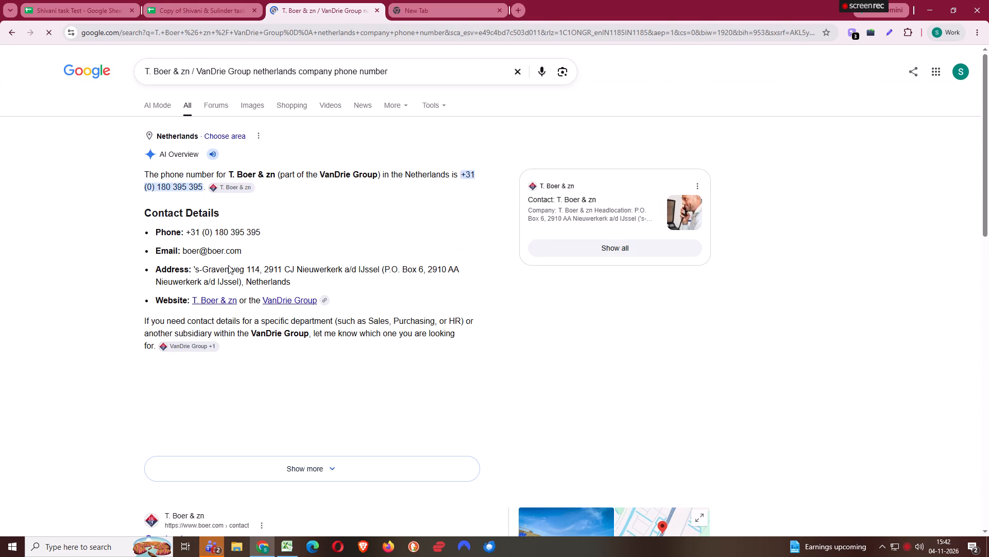
Copy T. Boer & zn's phone number from the AI Overview, without the country code and (0), and switch to Excel.
{"action": "left_click_drag", "start_coordinate": [214, 229], "coordinate": [297, 226]}
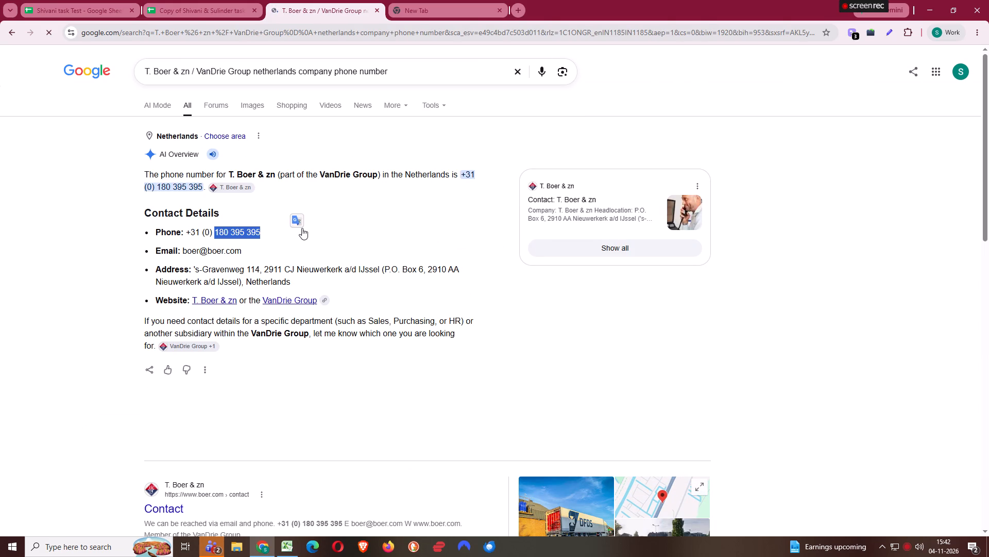
{"action": "key", "text": "ctrl+c"}
{"action": "key", "text": "ctrl+c"}
{"action": "key", "text": "ctrl+c"}
{"action": "key", "text": "ctrl+c"}
{"action": "key", "text": "alt+Tab"}
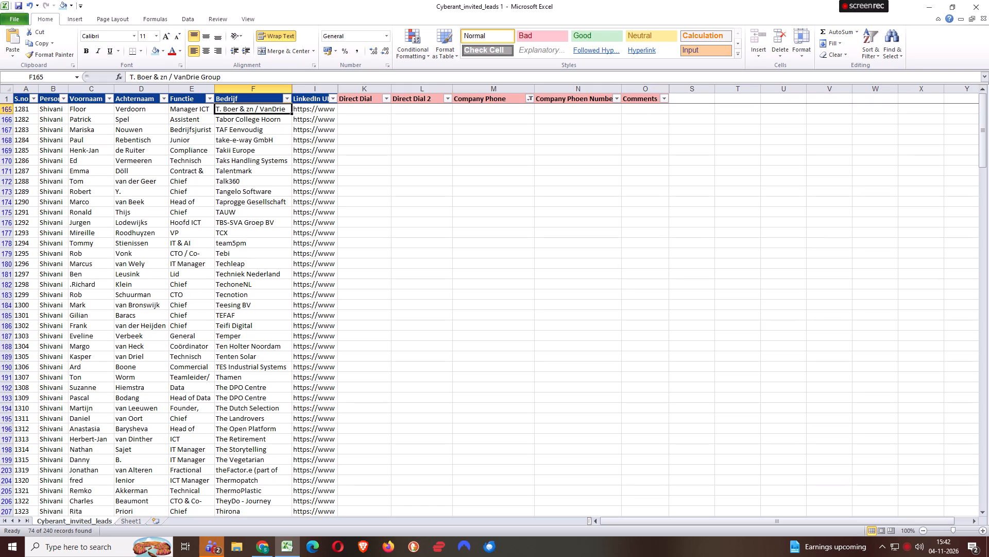
Enter the copied phone number with a +31 prefix as T. Boer & zn / VanDrie Group's Company Phone and reapply the blanks filter.
{"action": "left_click", "coordinate": [471, 109]}
{"action": "type", "text": "'+31"}
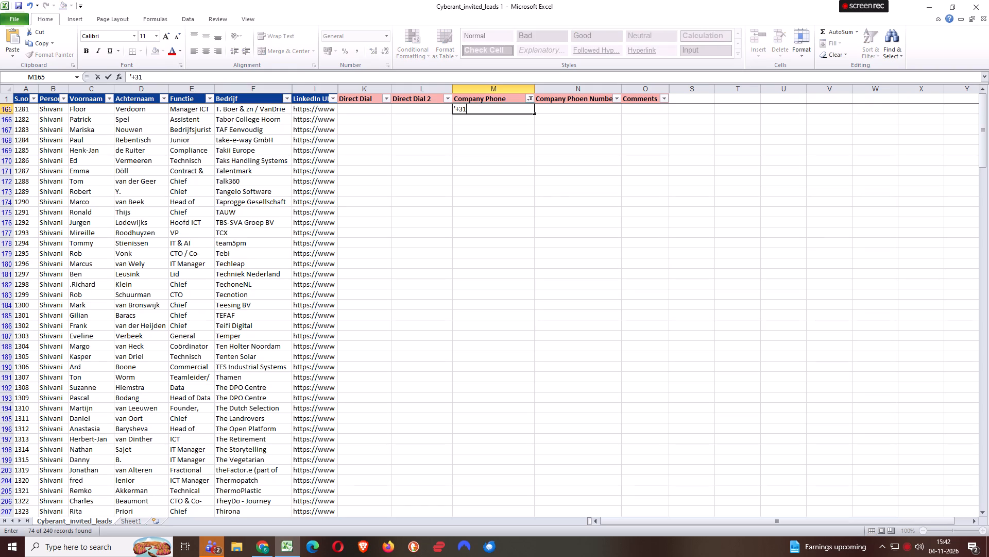
{"action": "key", "text": "space"}
{"action": "key", "text": "ctrl+v"}
{"action": "left_click", "coordinate": [492, 162]}
{"action": "left_click", "coordinate": [531, 99]}
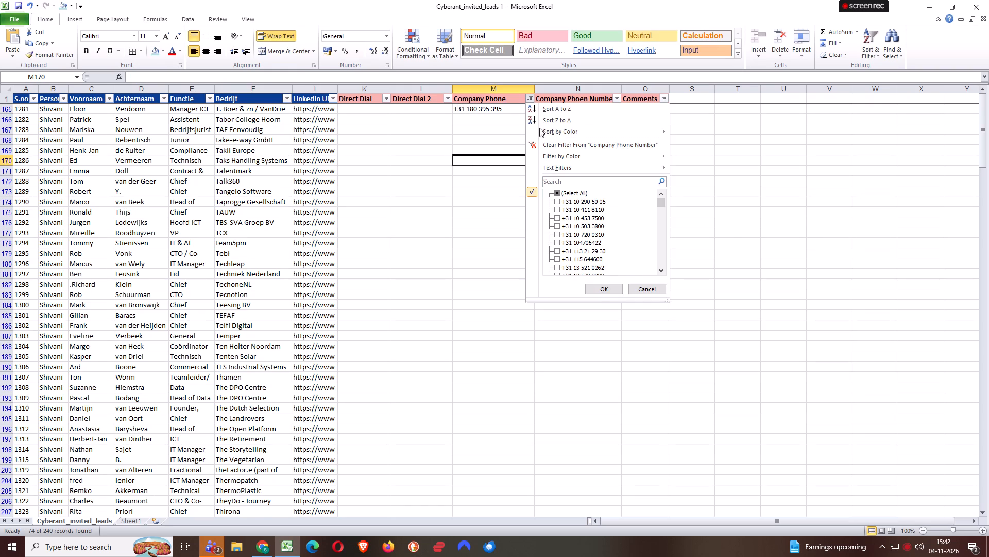
{"action": "left_click", "coordinate": [599, 294]}
Search Google for Tabor College Hoorn's Netherlands company phone number and copy the main office number into its Company Phone cell.
{"action": "left_click", "coordinate": [218, 111]}
{"action": "key", "text": "ctrl+c"}
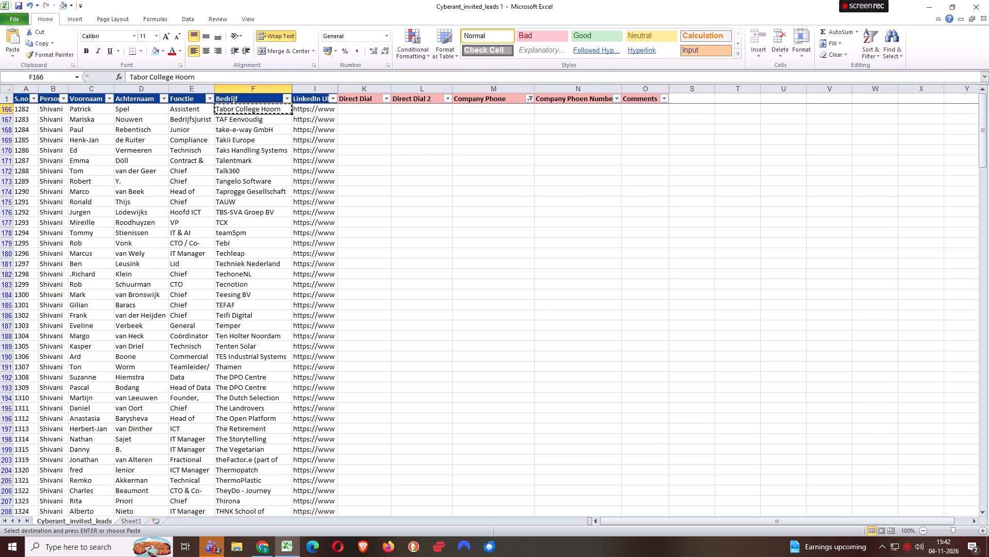
{"action": "key", "text": "alt+Tab"}
{"action": "left_click_drag", "start_coordinate": [250, 75], "coordinate": [9, 54]}
{"action": "key", "text": "ctrl+v"}
{"action": "key", "text": "Return"}
{"action": "key", "text": "Return"}
{"action": "key", "text": "Return"}
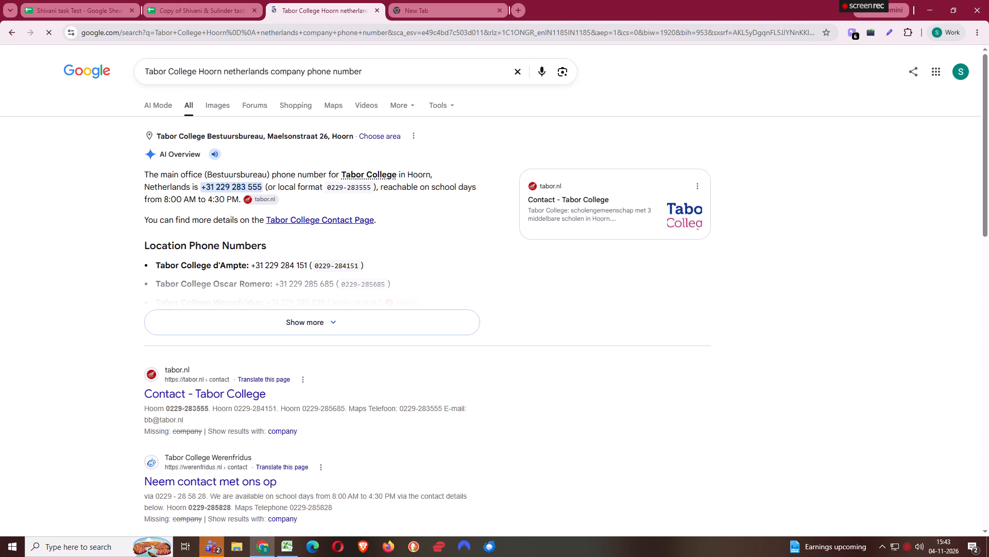
{"action": "left_click", "coordinate": [221, 189], "text": "alt"}
{"action": "key", "text": "alt+Tab"}
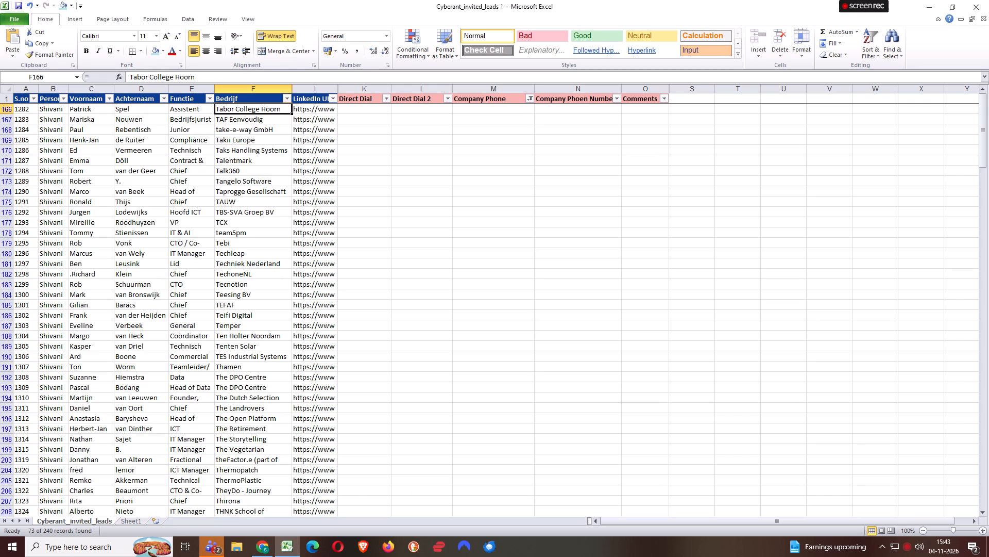
{"action": "left_click", "coordinate": [492, 112]}
{"action": "key", "text": "ctrl+v"}
Search Google for TAF Eenvoudig Transparant's Netherlands company phone number and copy the main customer service number into its Company Phone cell.
{"action": "left_click", "coordinate": [225, 123]}
{"action": "key", "text": "ctrl+c"}
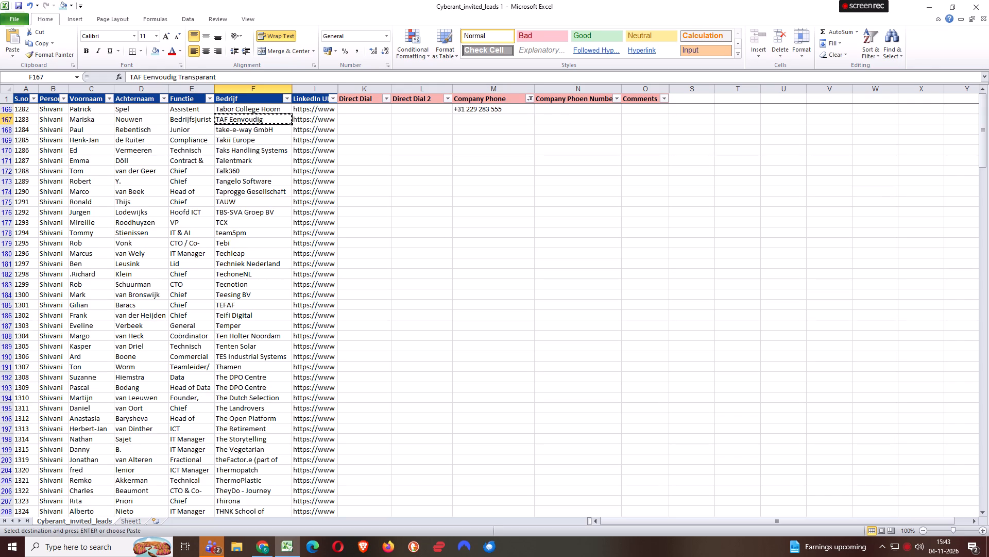
{"action": "key", "text": "alt+Tab"}
{"action": "left_click_drag", "start_coordinate": [223, 72], "coordinate": [5, 39]}
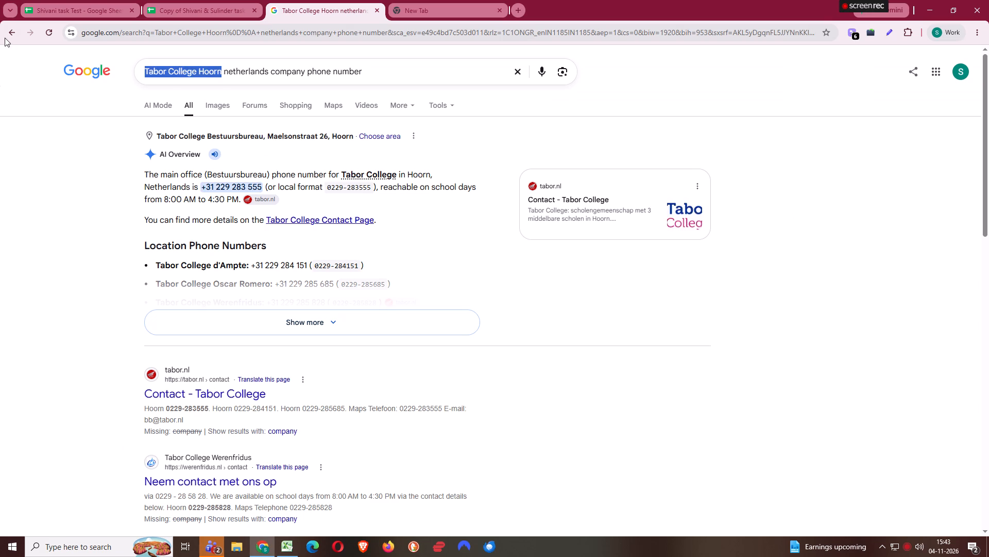
{"action": "key", "text": "ctrl+v"}
{"action": "key", "text": "Return"}
{"action": "key", "text": "Return"}
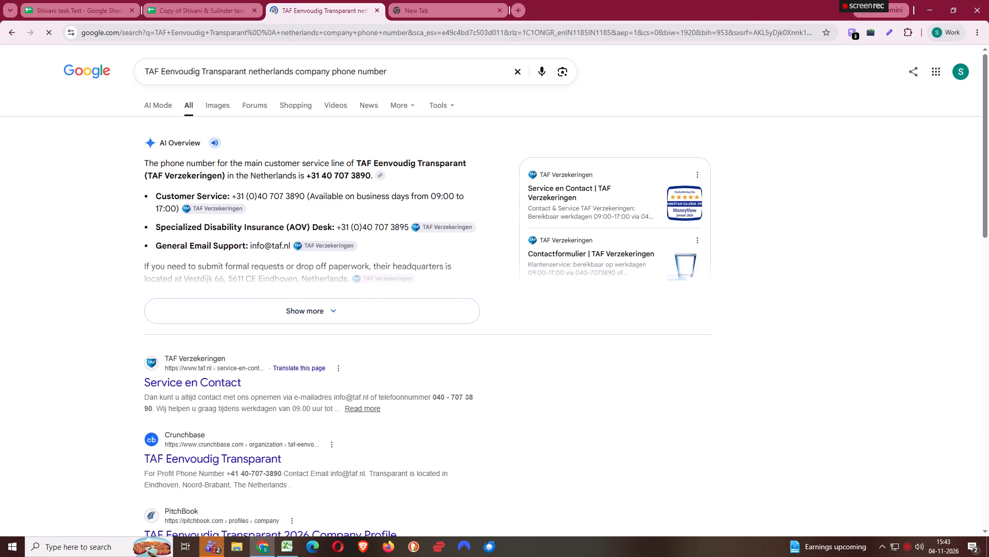
{"action": "left_click", "coordinate": [324, 175], "text": "alt"}
{"action": "key", "text": "alt+Tab"}
{"action": "left_click", "coordinate": [485, 121]}
{"action": "key", "text": "ctrl+v"}
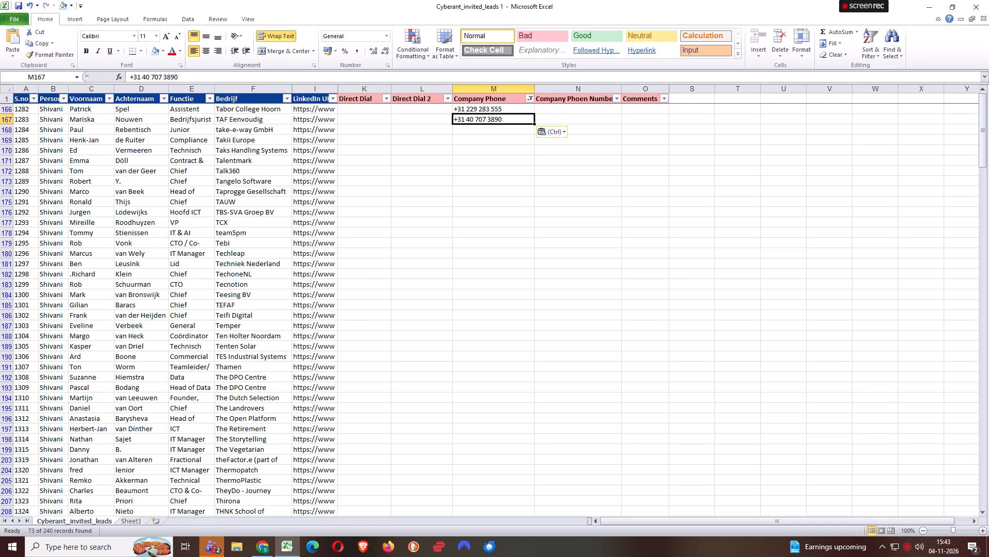
Reapply the Company Phone filter so that only rows with empty cells are listed.
{"action": "left_click", "coordinate": [491, 156]}
{"action": "left_click", "coordinate": [529, 102]}
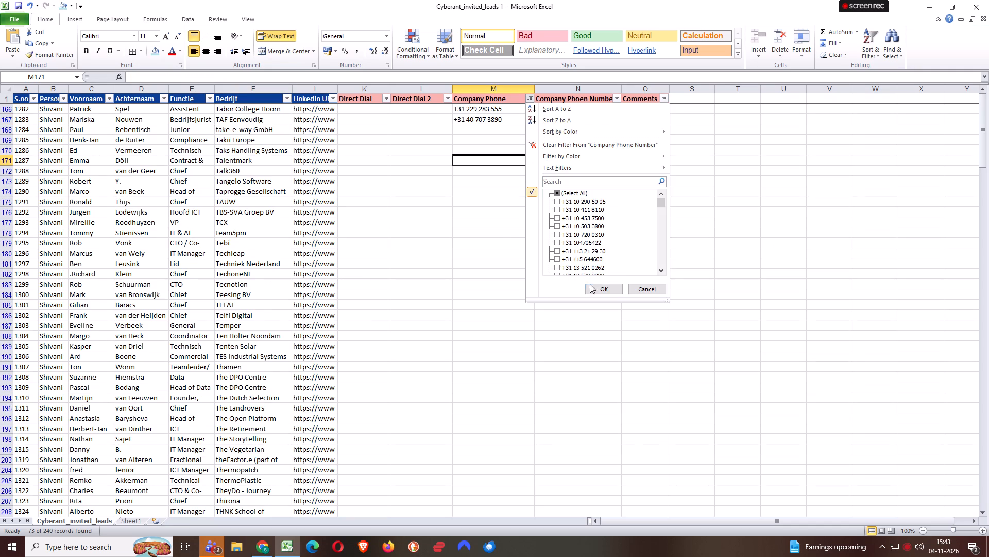
{"action": "left_click", "coordinate": [591, 288]}
{"action": "left_click", "coordinate": [505, 234]}
Search Google for take-e-way GmbH's Netherlands company phone number and check the results for a Dutch number.
{"action": "left_click", "coordinate": [252, 110]}
{"action": "key", "text": "ctrl+c"}
{"action": "key", "text": "alt+Tab"}
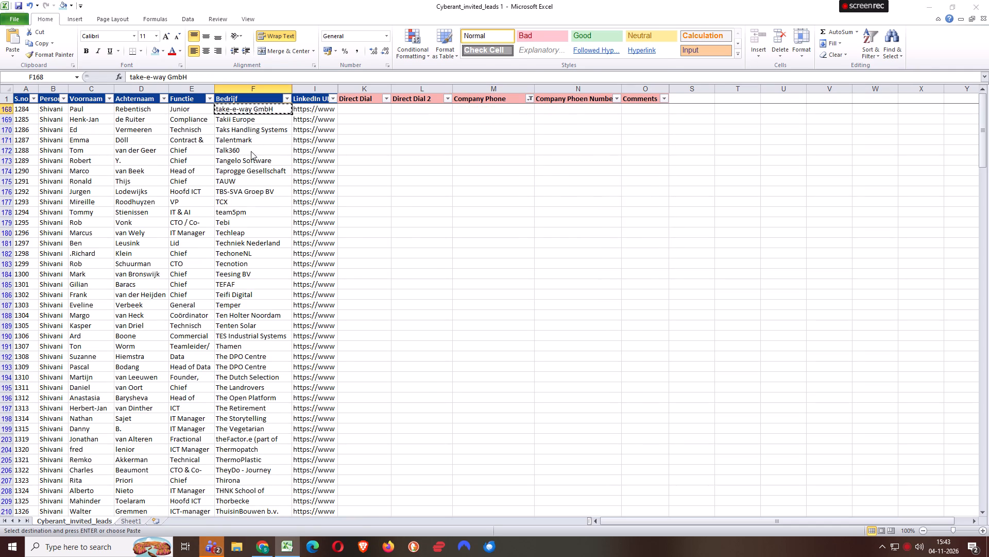
{"action": "left_click_drag", "start_coordinate": [250, 72], "coordinate": [0, 18]}
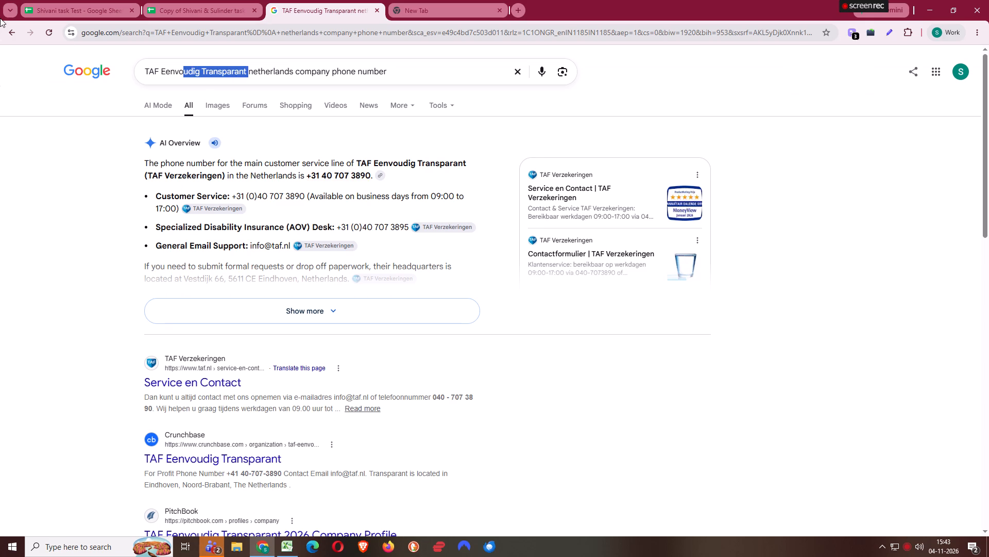
{"action": "left_click_drag", "start_coordinate": [0, 18], "coordinate": [0, 18]}
{"action": "key", "text": "ctrl+v"}
{"action": "key", "text": "Return"}
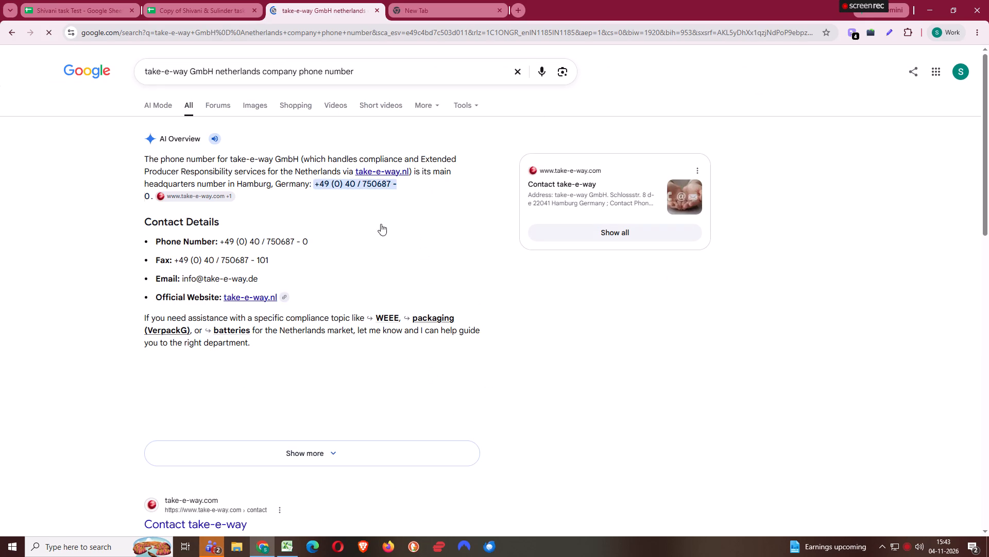
{"action": "scroll", "coordinate": [368, 354], "scroll_direction": "down", "scroll_amount": 2}
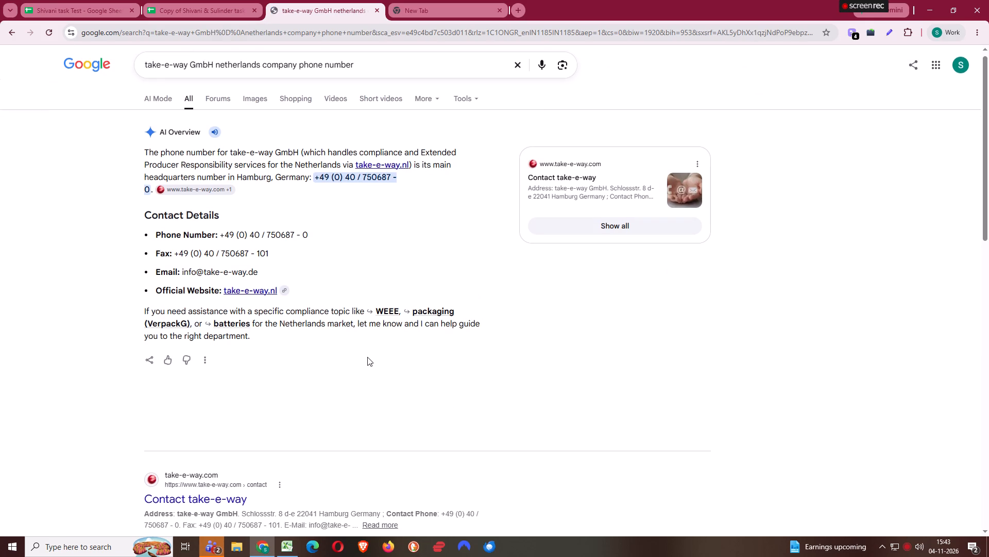
{"action": "scroll", "coordinate": [367, 357], "scroll_direction": "down", "scroll_amount": 2}
{"action": "scroll", "coordinate": [380, 321], "scroll_direction": "up", "scroll_amount": 5}
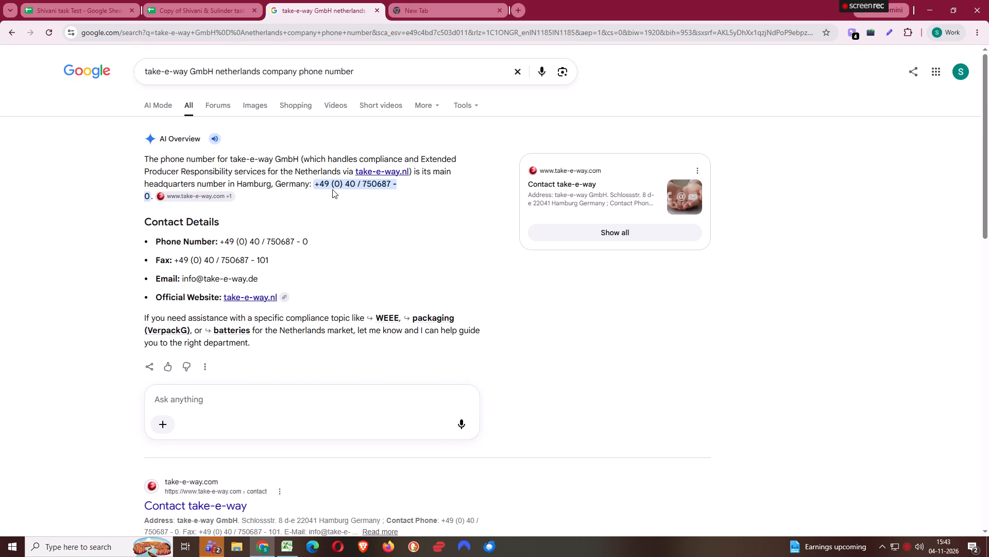
{"action": "left_click_drag", "start_coordinate": [345, 183], "coordinate": [411, 185]}
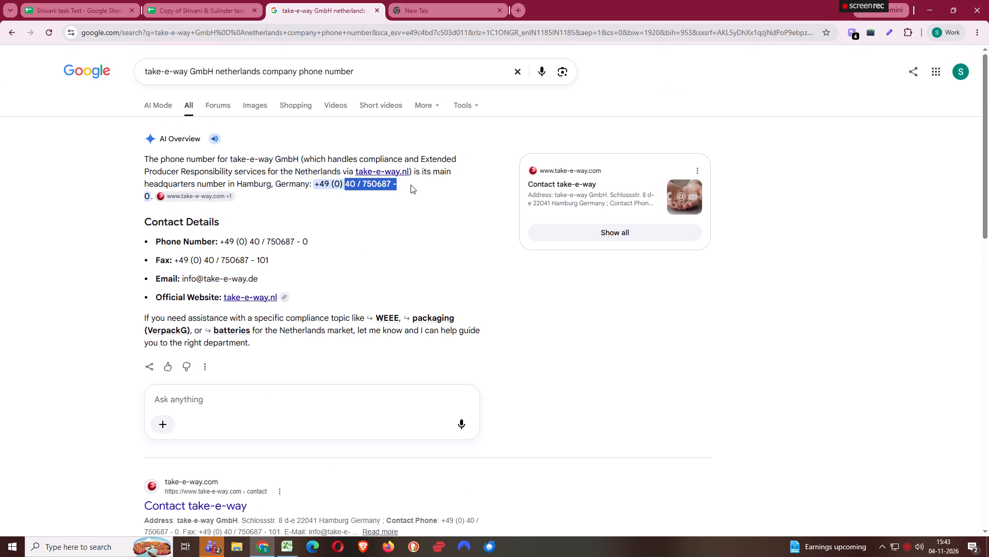
{"action": "left_click_drag", "start_coordinate": [411, 185], "coordinate": [408, 186]}
{"action": "left_click", "coordinate": [368, 236]}
In the Excel sheet, enter NA as take-e-way GmbH's Company Phone and reapply the blanks filter.
{"action": "key", "text": "alt+Tab"}
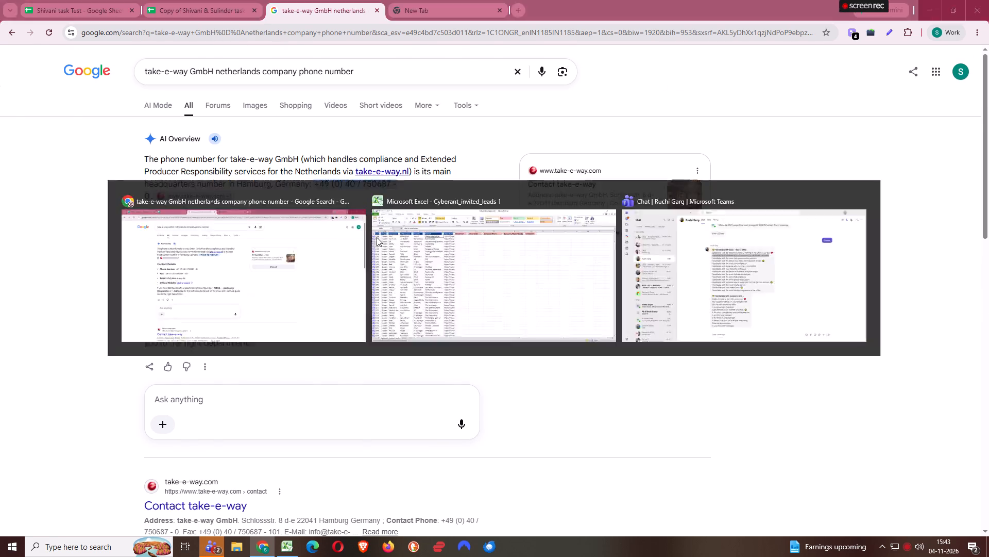
{"action": "left_click", "coordinate": [506, 108]}
{"action": "key", "text": "n"}
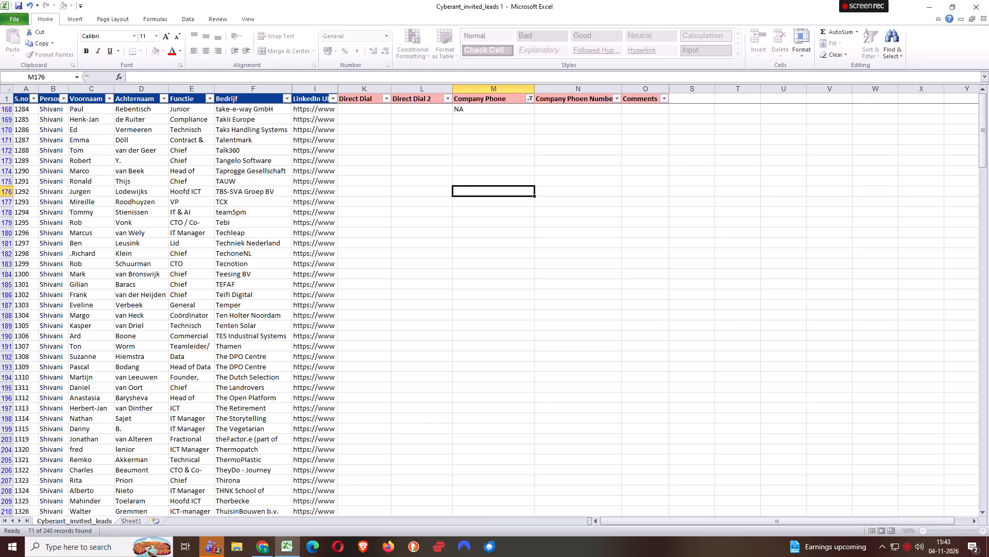
{"action": "left_click", "coordinate": [529, 189]}
{"action": "left_click", "coordinate": [532, 102]}
{"action": "left_click", "coordinate": [592, 285]}
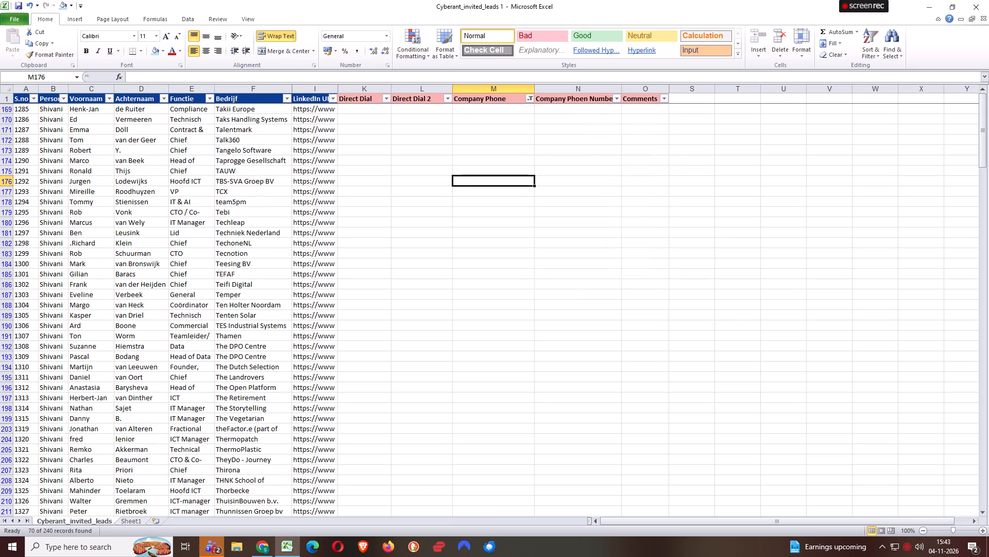
Search Google for Takii Europe's Netherlands company phone number, using the company name from the sheet.
{"action": "left_click", "coordinate": [265, 106]}
{"action": "key", "text": "ctrl+c"}
{"action": "key", "text": "alt+Tab"}
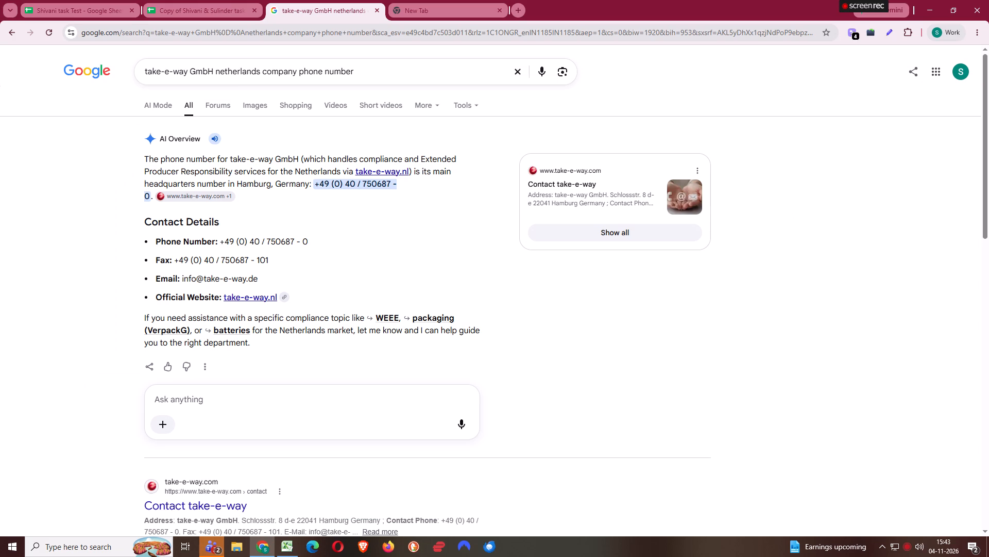
{"action": "left_click_drag", "start_coordinate": [215, 65], "coordinate": [0, 18]}
{"action": "left_click_drag", "start_coordinate": [214, 69], "coordinate": [0, 53]}
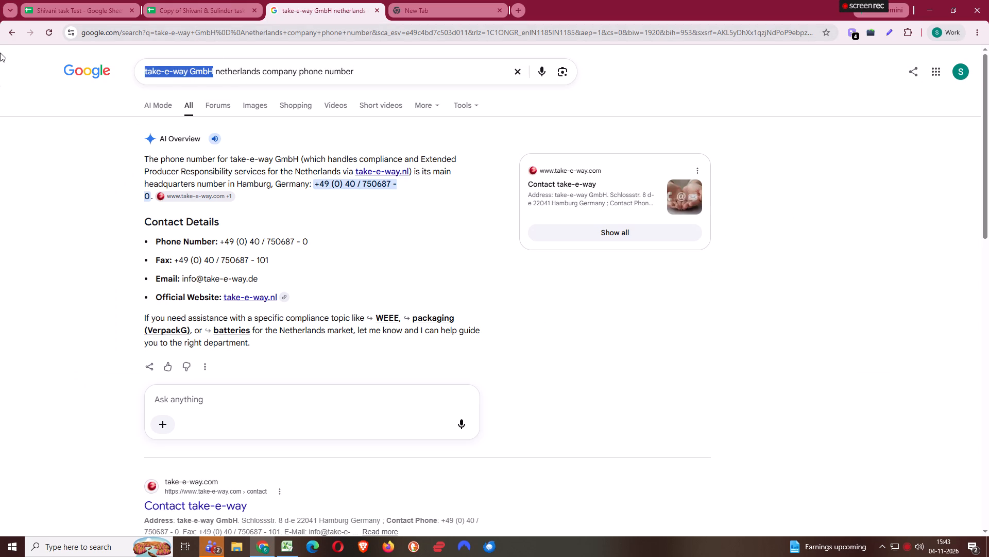
{"action": "key", "text": "ctrl+v"}
{"action": "key", "text": "Return"}
{"action": "key", "text": "Return"}
{"action": "key", "text": "Return"}
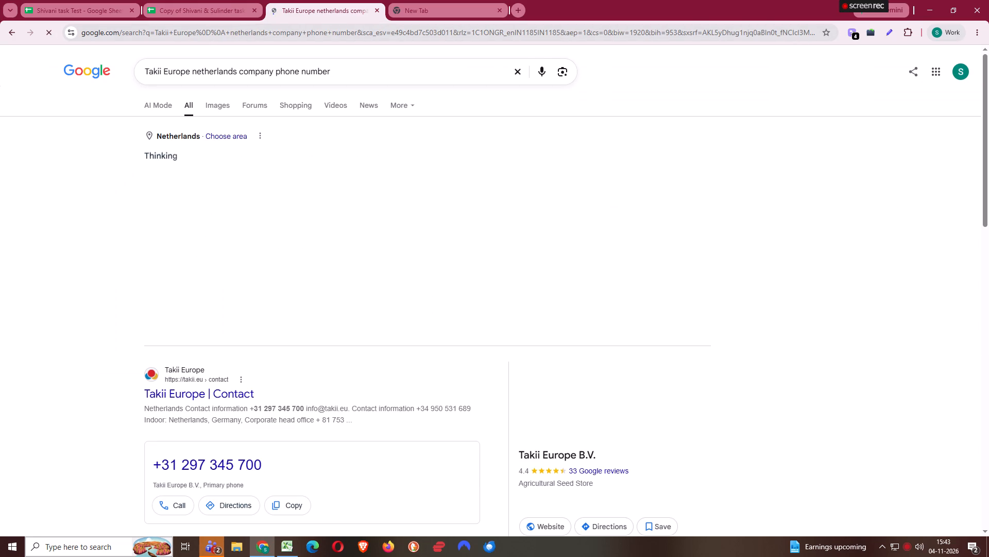
Launch the Kuro app from the recent apps.
{"action": "left_click", "coordinate": [81, 556]}
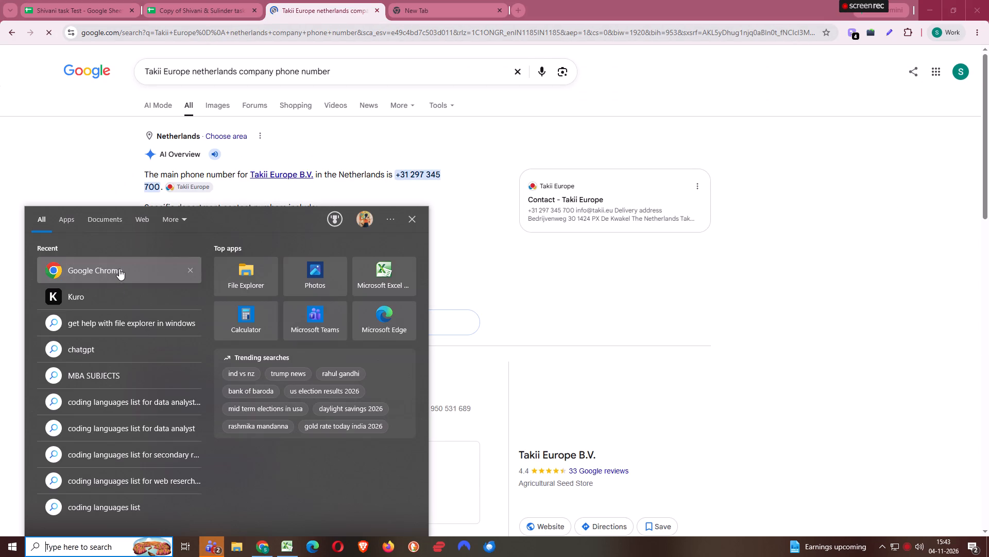
{"action": "left_click", "coordinate": [120, 287]}
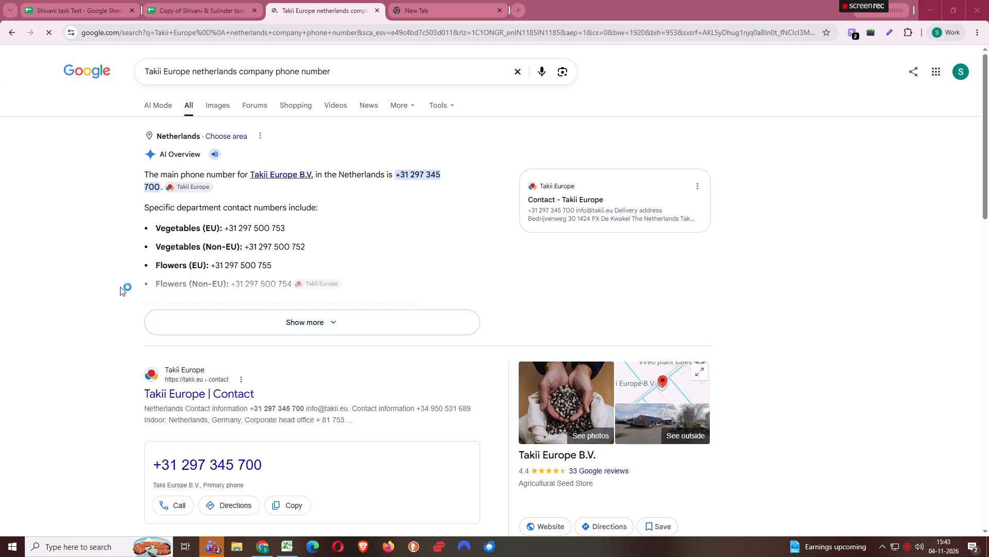
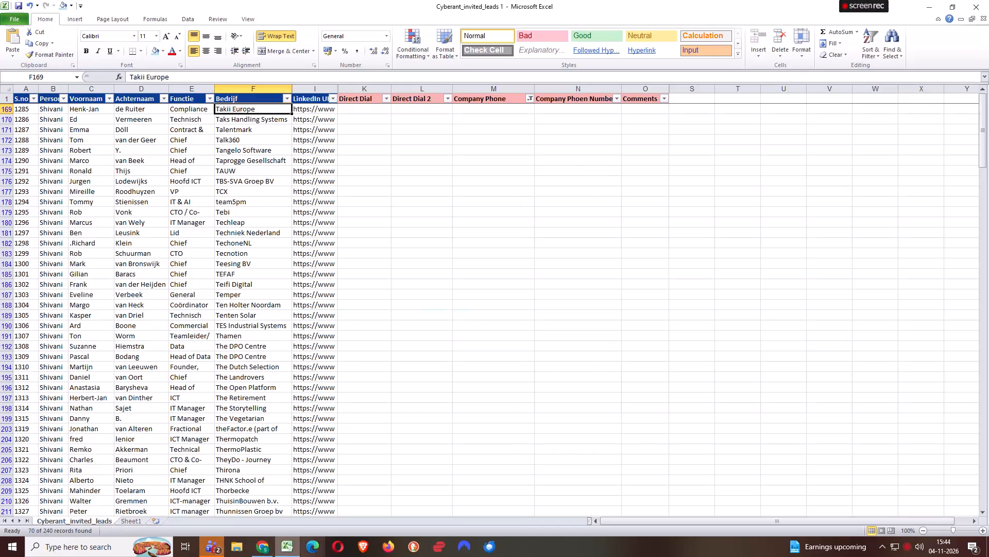
In the Excel sheet, enter the copied phone number as Takii Europe's Company Phone and reapply the blanks filter.
{"action": "left_click", "coordinate": [465, 112]}
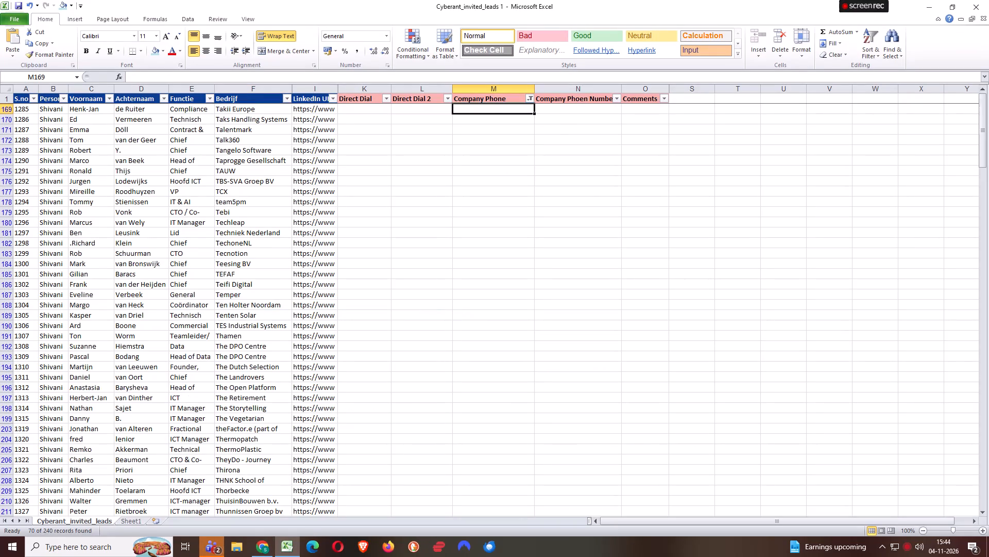
{"action": "key", "text": "ctrl+v"}
{"action": "left_click", "coordinate": [505, 166]}
{"action": "left_click", "coordinate": [529, 95]}
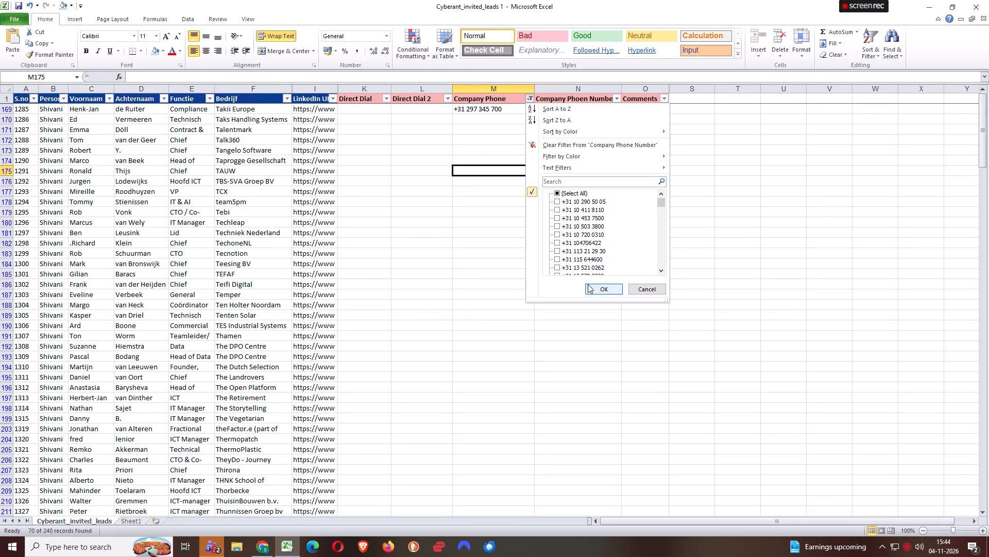
{"action": "left_click", "coordinate": [588, 284]}
Search Google for Taks Handling Systems BV's Netherlands company phone number, using the name from the sheet, and try to copy the primary number.
{"action": "left_click", "coordinate": [272, 111]}
{"action": "key", "text": "ctrl+c"}
{"action": "key", "text": "alt+Tab"}
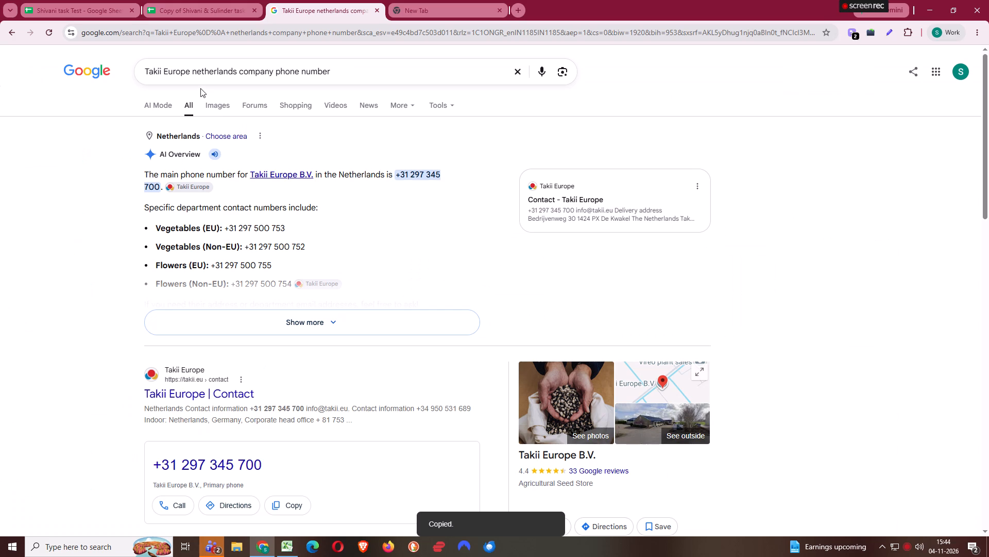
{"action": "left_click_drag", "start_coordinate": [193, 75], "coordinate": [0, 52]}
{"action": "key", "text": "ctrl+v"}
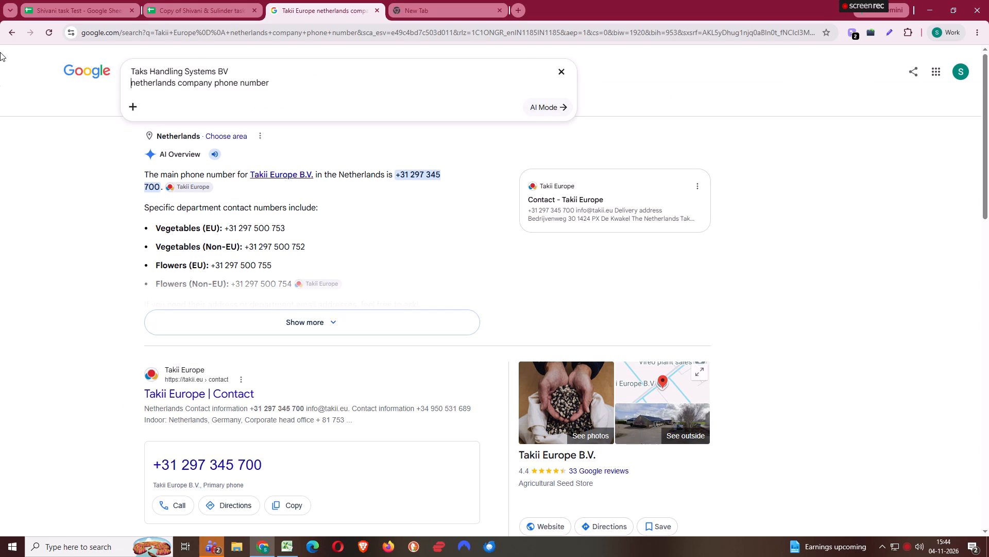
{"action": "key", "text": "Return"}
{"action": "key", "text": "Return"}
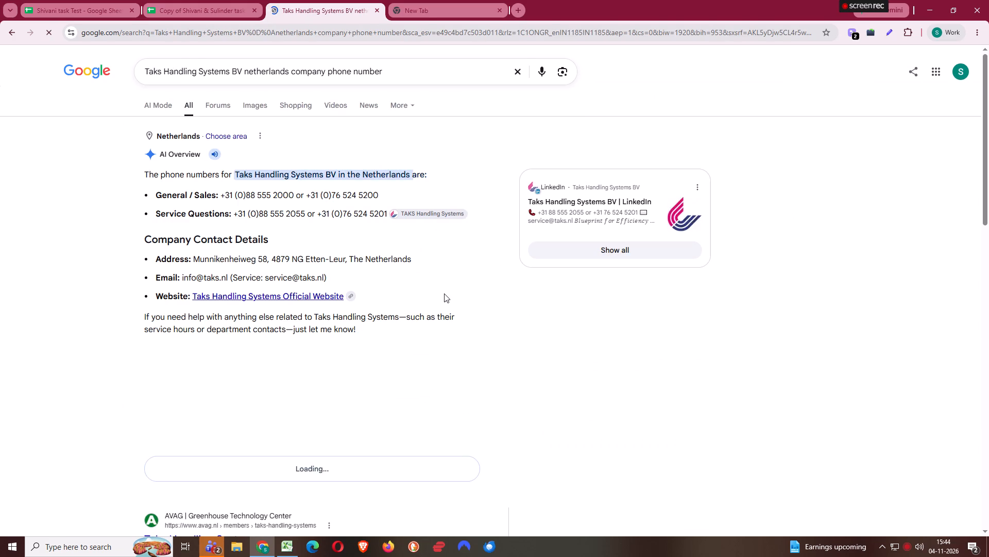
{"action": "scroll", "coordinate": [352, 340], "scroll_direction": "down", "scroll_amount": 4}
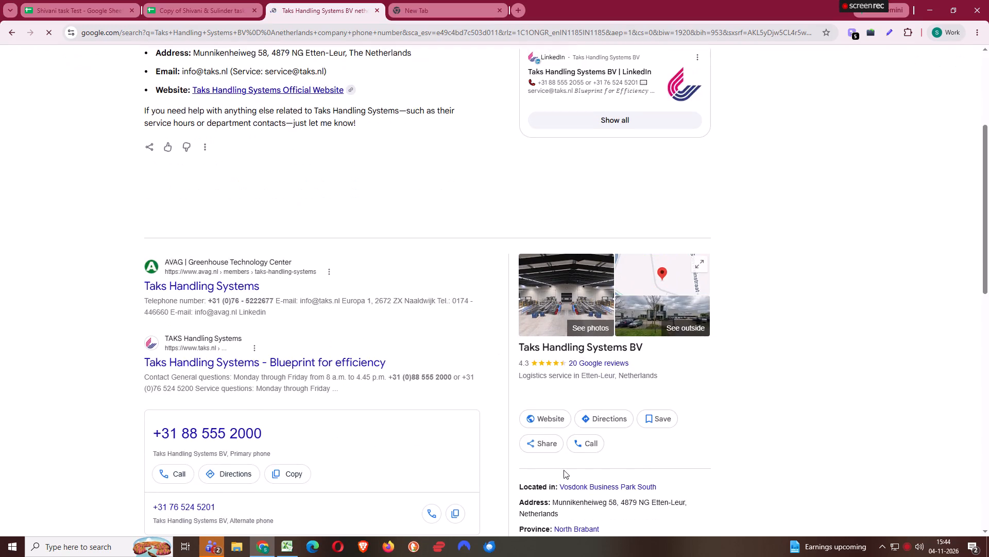
{"action": "scroll", "coordinate": [380, 415], "scroll_direction": "down", "scroll_amount": 2}
{"action": "left_click", "coordinate": [296, 368]}
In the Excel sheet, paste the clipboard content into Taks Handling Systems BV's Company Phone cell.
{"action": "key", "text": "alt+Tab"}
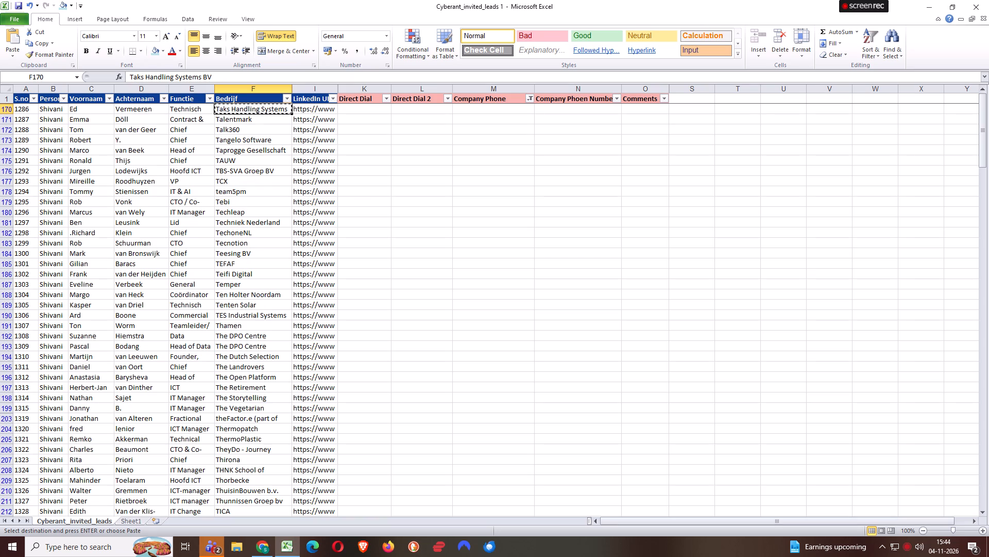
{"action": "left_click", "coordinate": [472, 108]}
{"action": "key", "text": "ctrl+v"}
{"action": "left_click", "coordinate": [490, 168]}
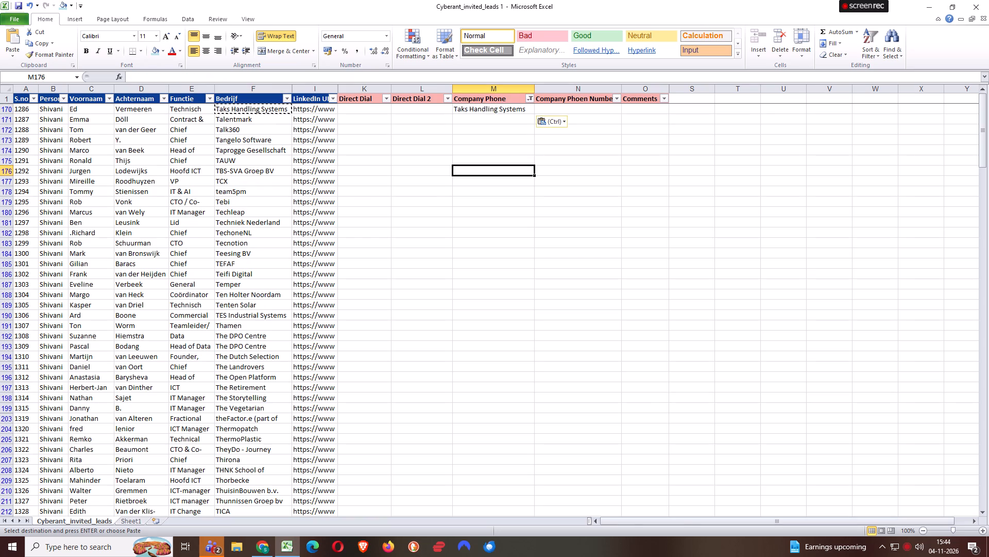
Copy Taks Handling Systems BV's primary phone number from the Google results into its Company Phone cell in Excel and reapply the blanks filter.
{"action": "key", "text": "alt+Tab"}
{"action": "left_click", "coordinate": [272, 369]}
{"action": "triple_click", "coordinate": [275, 370]}
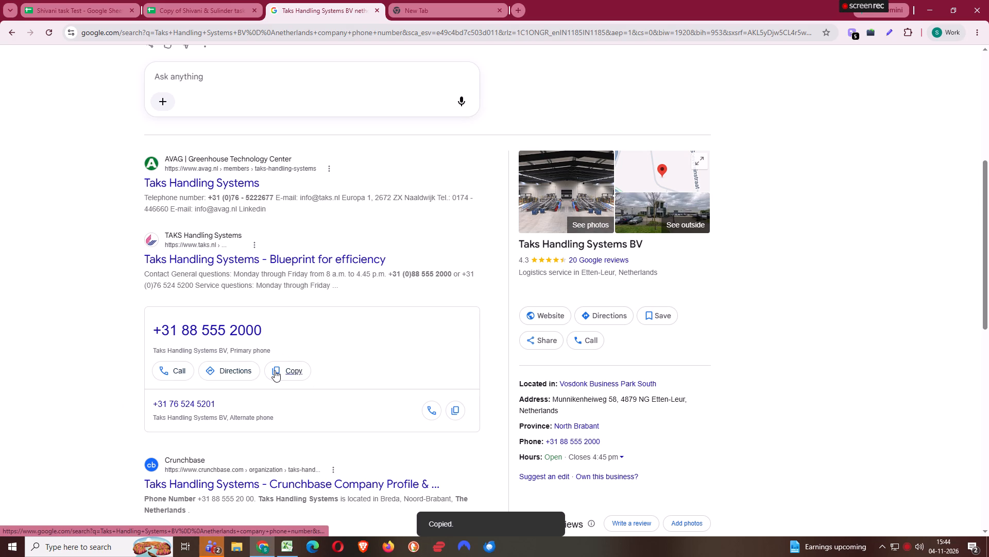
{"action": "left_click", "coordinate": [299, 372]}
{"action": "key", "text": "alt+Tab"}
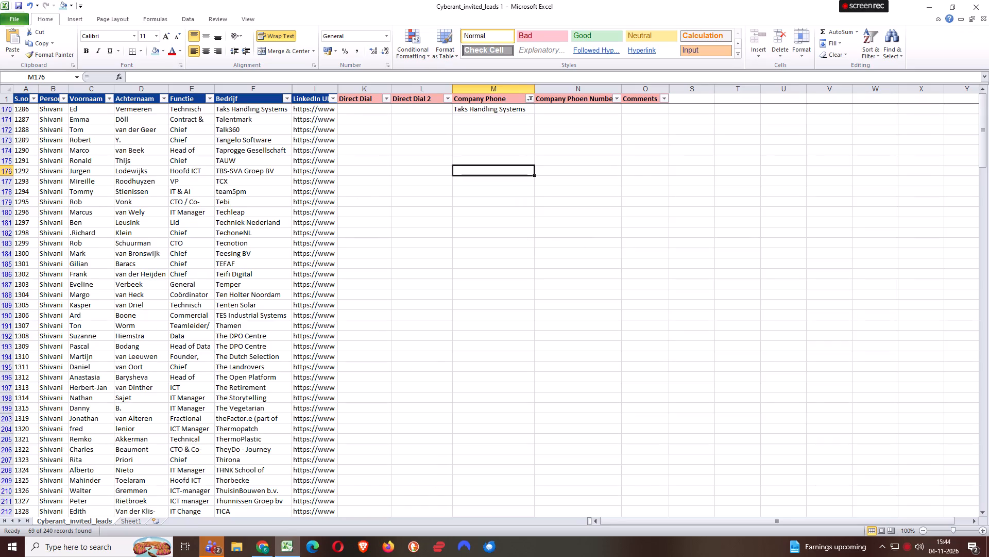
{"action": "left_click", "coordinate": [490, 109]}
{"action": "key", "text": "ctrl+v"}
{"action": "left_click", "coordinate": [502, 168]}
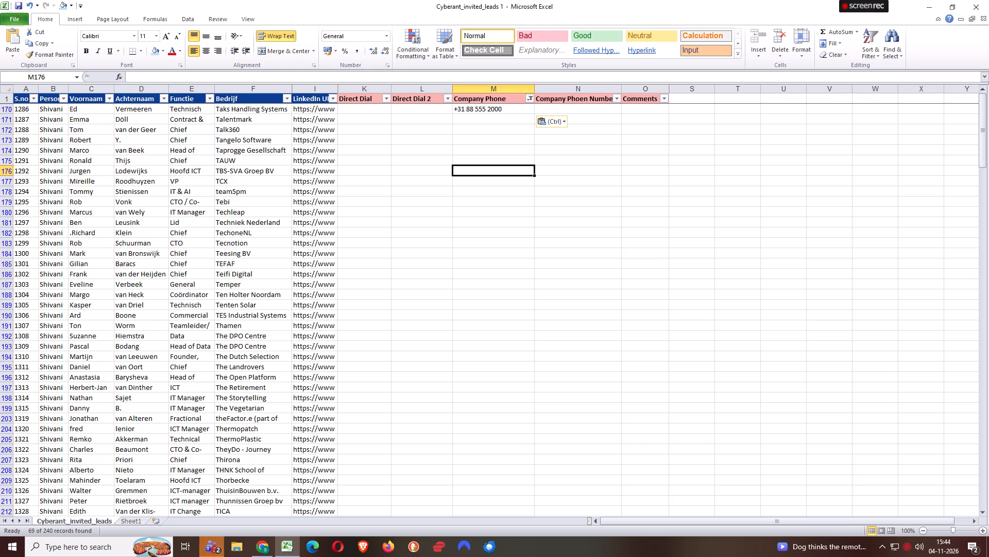
{"action": "left_click", "coordinate": [530, 101]}
{"action": "left_click", "coordinate": [605, 293]}
Search Google for Talentmark's Netherlands company phone number, using the name from the sheet, and copy the number from the Talentmark contact result.
{"action": "left_click", "coordinate": [235, 109]}
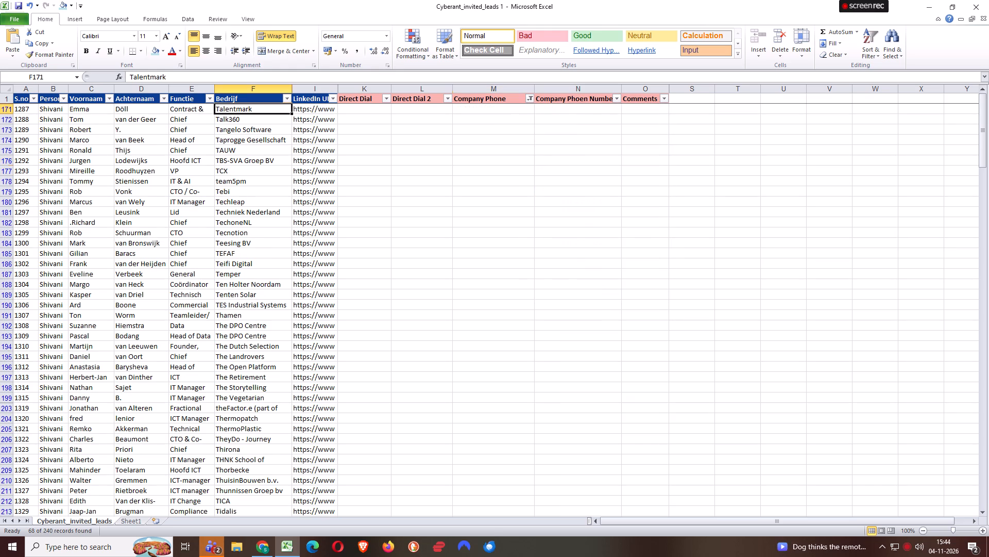
{"action": "key", "text": "ctrl+c"}
{"action": "key", "text": "alt+Tab"}
{"action": "scroll", "coordinate": [217, 226], "scroll_direction": "up", "scroll_amount": 4}
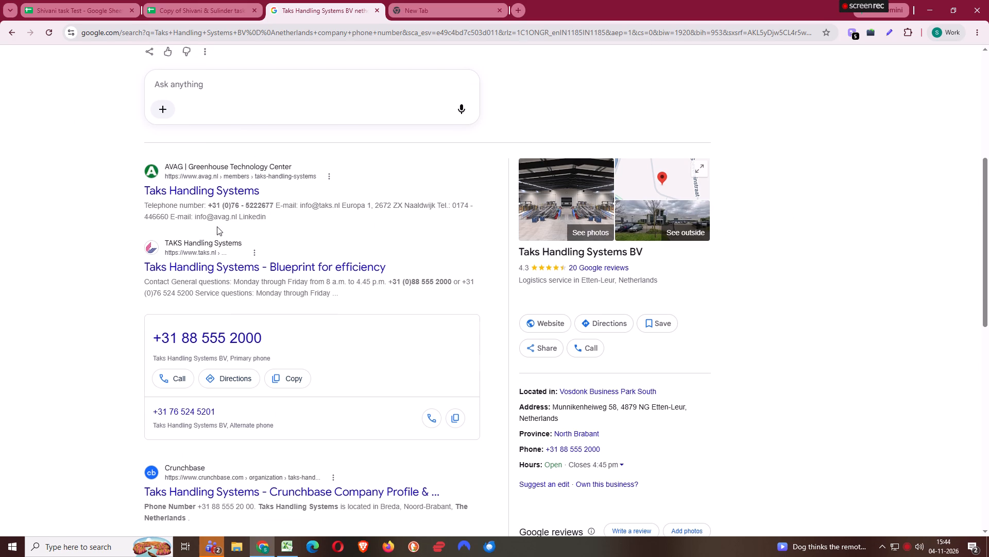
{"action": "scroll", "coordinate": [217, 226], "scroll_direction": "up", "scroll_amount": 2}
{"action": "left_click_drag", "start_coordinate": [246, 78], "coordinate": [0, 37]}
{"action": "key", "text": "ctrl+v"}
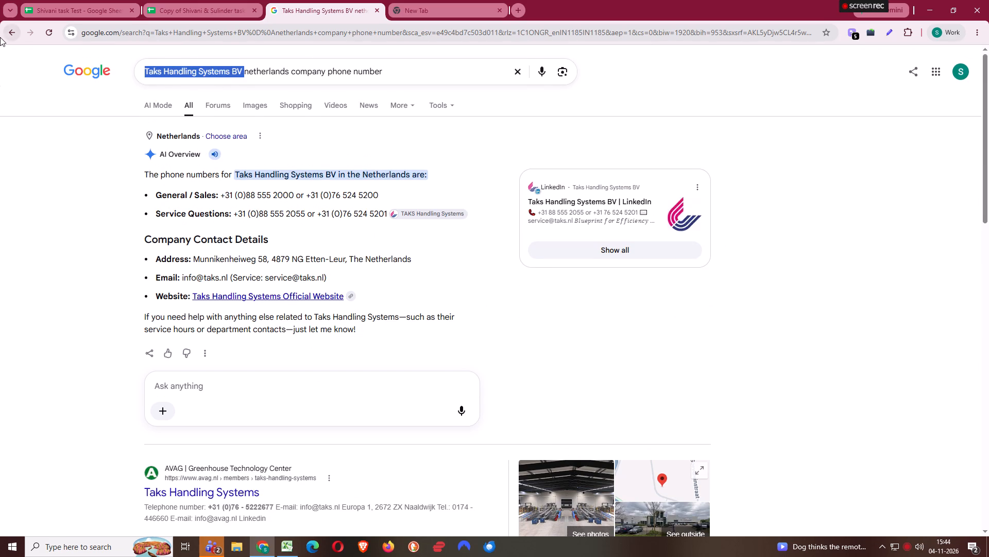
{"action": "key", "text": "Return"}
{"action": "key", "text": "Return"}
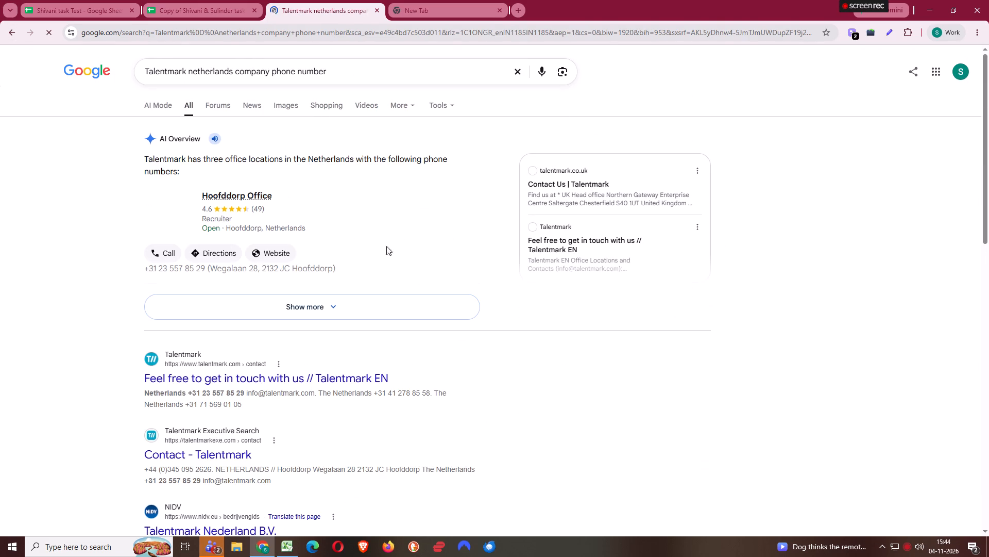
{"action": "left_click", "coordinate": [190, 394], "text": "alt"}
In Excel, enter the copied number as text in Talentmark's Company Phone cell, strip the word Netherlands, and reapply the blanks filter.
{"action": "key", "text": "alt+Tab"}
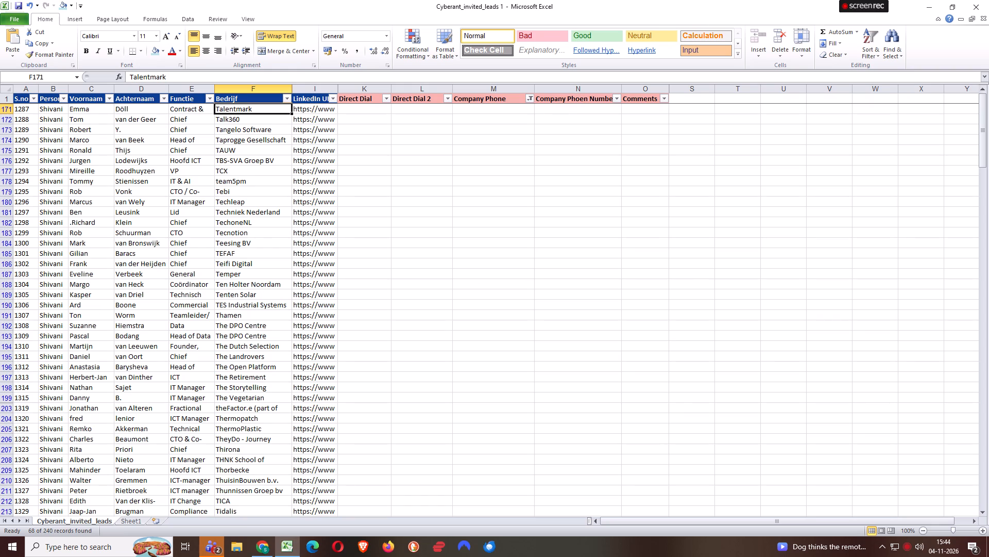
{"action": "left_click", "coordinate": [471, 111]}
{"action": "key", "text": "apostrophe"}
{"action": "key", "text": "ctrl+v"}
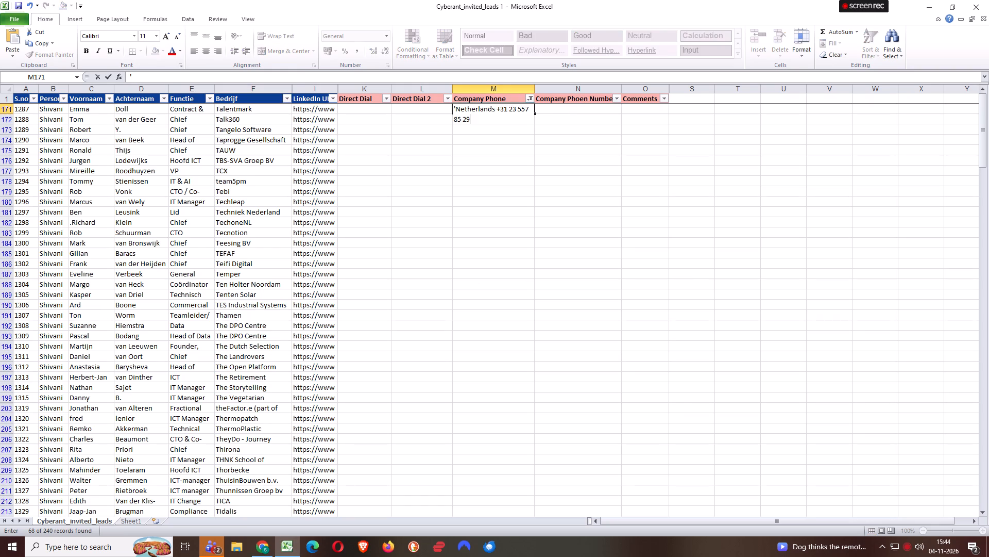
{"action": "left_click_drag", "start_coordinate": [496, 108], "coordinate": [398, 105]}
{"action": "key", "text": "apostrophe"}
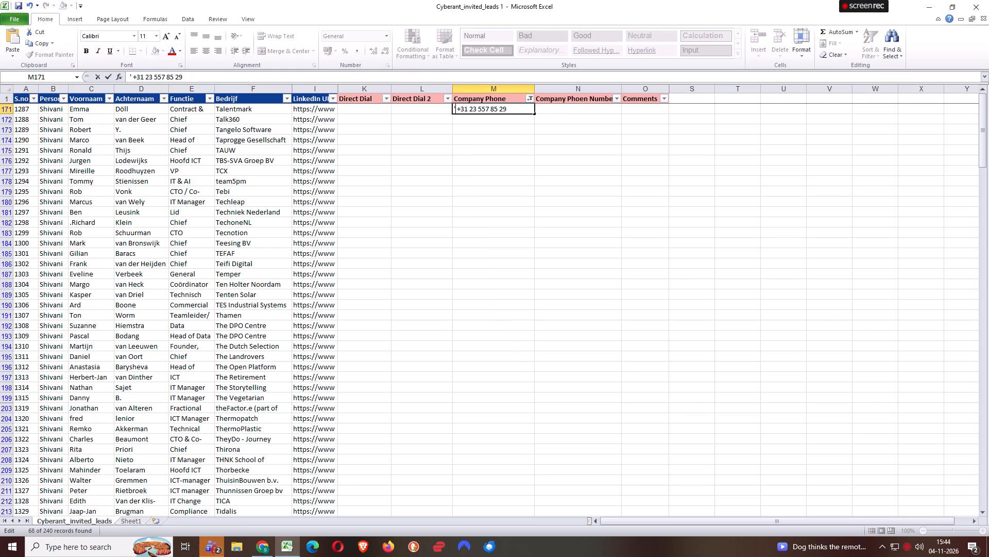
{"action": "key", "text": "Right"}
{"action": "key", "text": "BackSpace"}
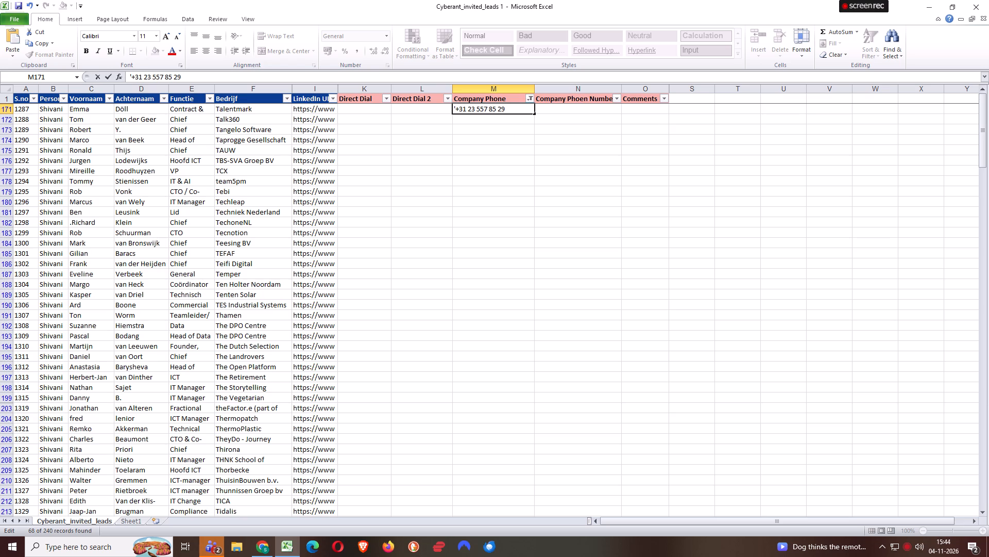
{"action": "left_click", "coordinate": [540, 147]}
{"action": "left_click", "coordinate": [530, 96]}
{"action": "left_click", "coordinate": [596, 286]}
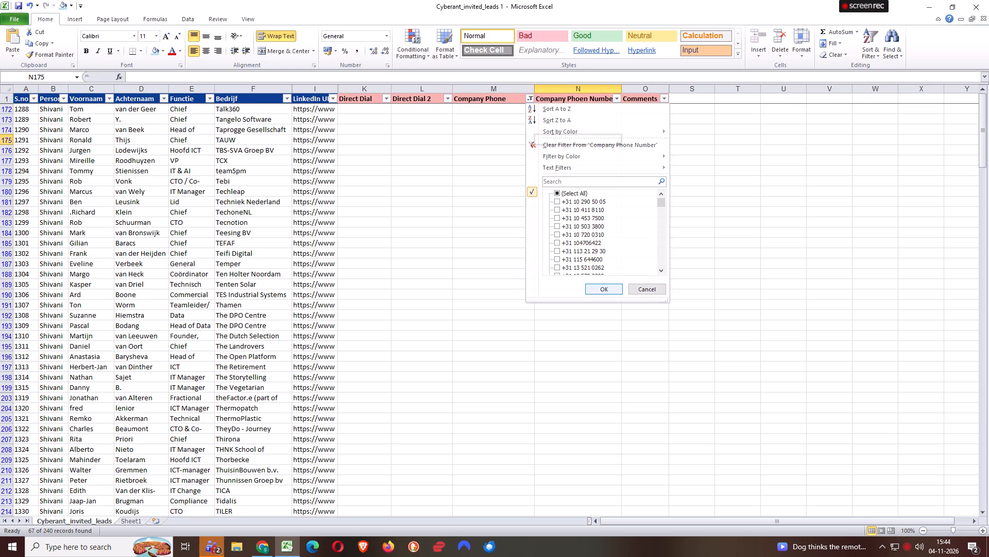
Save the Cyberant_invited_leads workbook.
{"action": "left_click", "coordinate": [473, 219]}
{"action": "key", "text": "ctrl+s"}
{"action": "key", "text": "ctrl+s"}
{"action": "key", "text": "ctrl+s"}
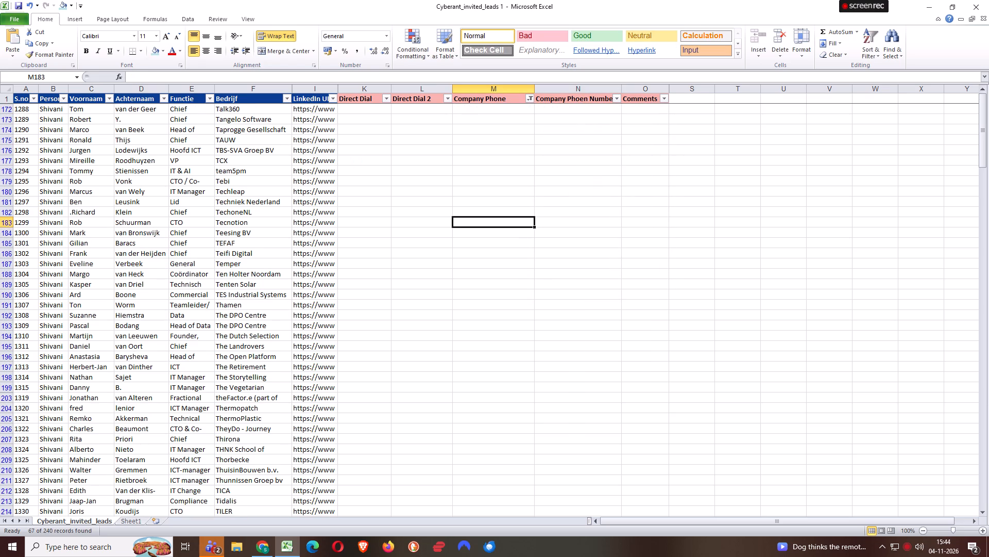
{"action": "left_click", "coordinate": [404, 144]}
{"action": "left_click", "coordinate": [262, 92]}
{"action": "left_click", "coordinate": [421, 178]}
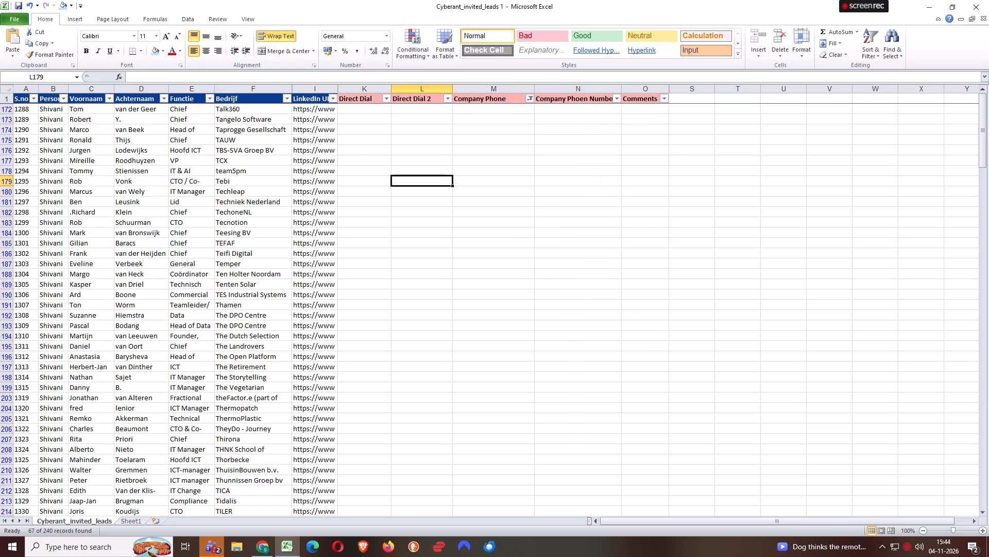
{"action": "key", "text": "ctrl+s"}
{"action": "key", "text": "ctrl+s"}
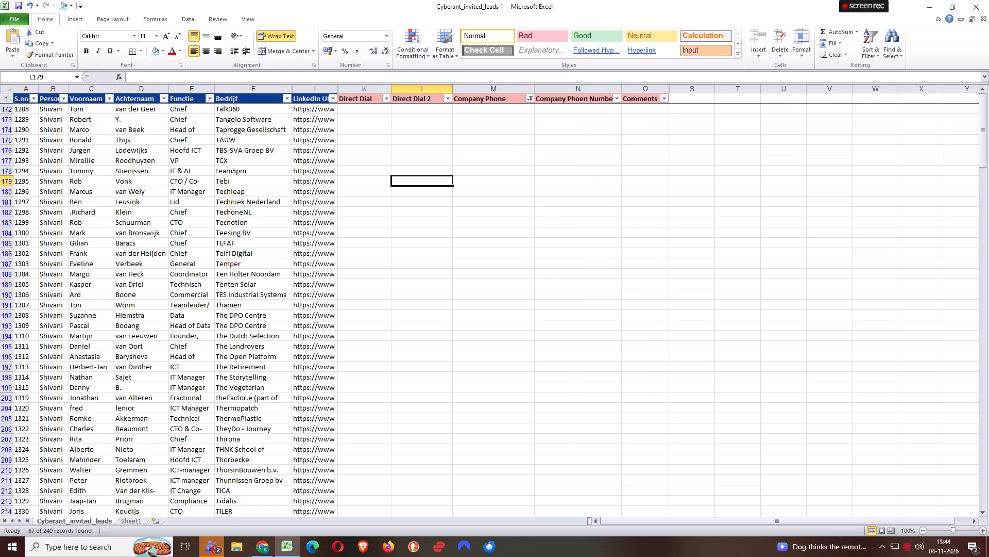
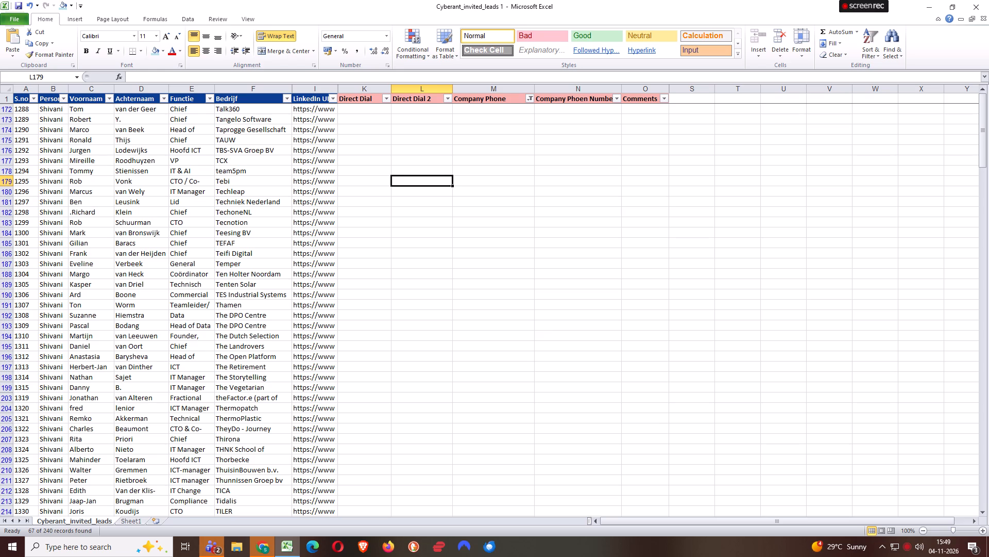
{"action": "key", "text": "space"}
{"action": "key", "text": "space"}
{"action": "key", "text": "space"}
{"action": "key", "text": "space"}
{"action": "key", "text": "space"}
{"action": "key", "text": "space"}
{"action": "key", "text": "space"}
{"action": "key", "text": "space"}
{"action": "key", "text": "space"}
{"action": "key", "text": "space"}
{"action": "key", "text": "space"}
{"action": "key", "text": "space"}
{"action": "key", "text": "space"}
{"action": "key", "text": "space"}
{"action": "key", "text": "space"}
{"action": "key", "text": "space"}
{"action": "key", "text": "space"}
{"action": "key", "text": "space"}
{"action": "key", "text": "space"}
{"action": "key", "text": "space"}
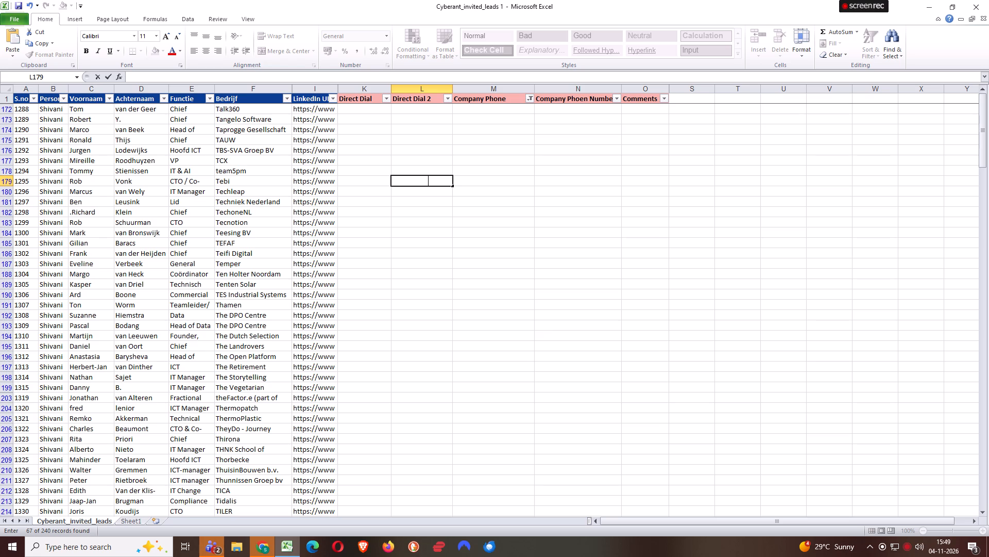
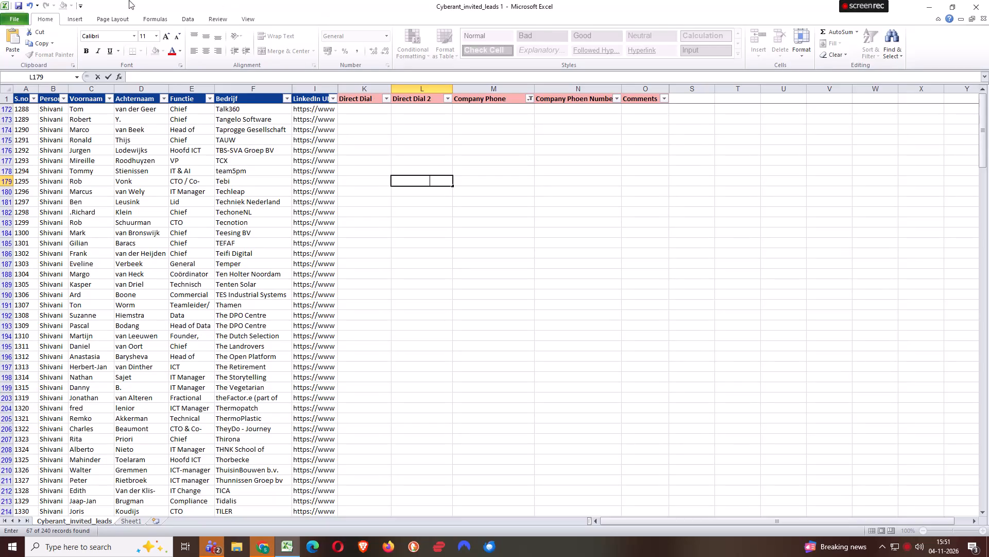
Search Google for "Talk360 netherlands company phone number" using the company name from row 172, closing the VeePN update tab.
{"action": "left_click", "coordinate": [231, 107]}
{"action": "key", "text": "ctrl+c"}
{"action": "key", "text": "alt+Tab"}
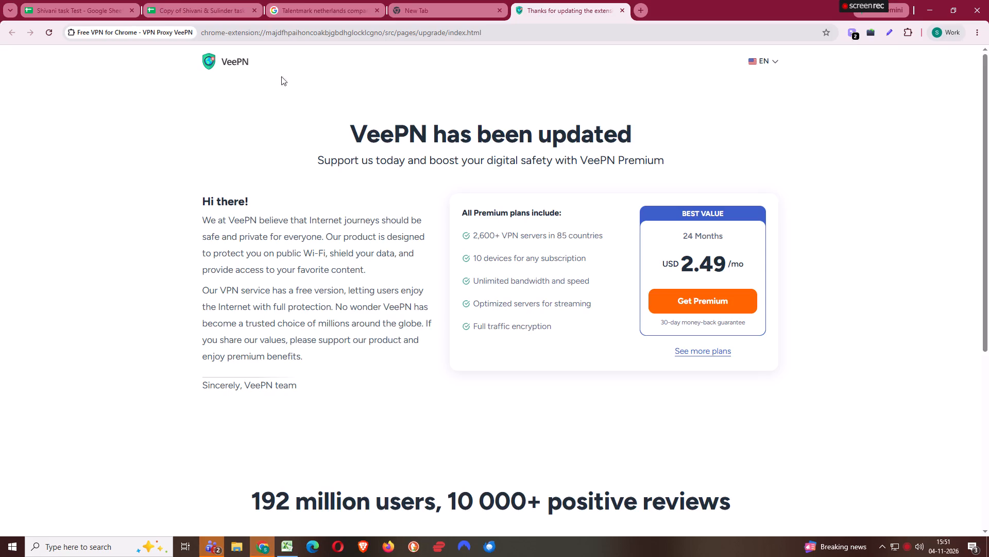
{"action": "middle_click", "coordinate": [537, 0]}
{"action": "left_click", "coordinate": [305, 0]}
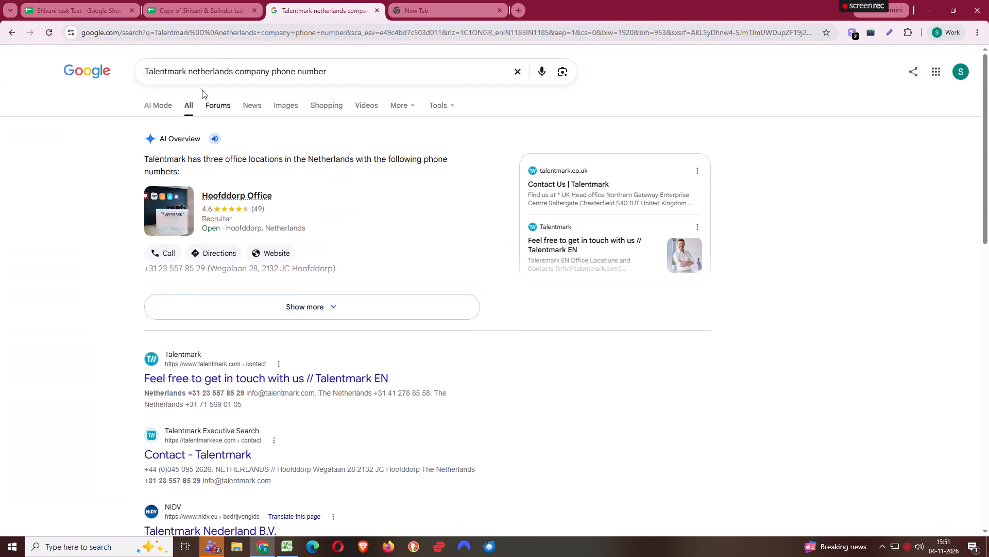
{"action": "left_click_drag", "start_coordinate": [187, 69], "coordinate": [0, 37]}
{"action": "key", "text": "ctrl+v"}
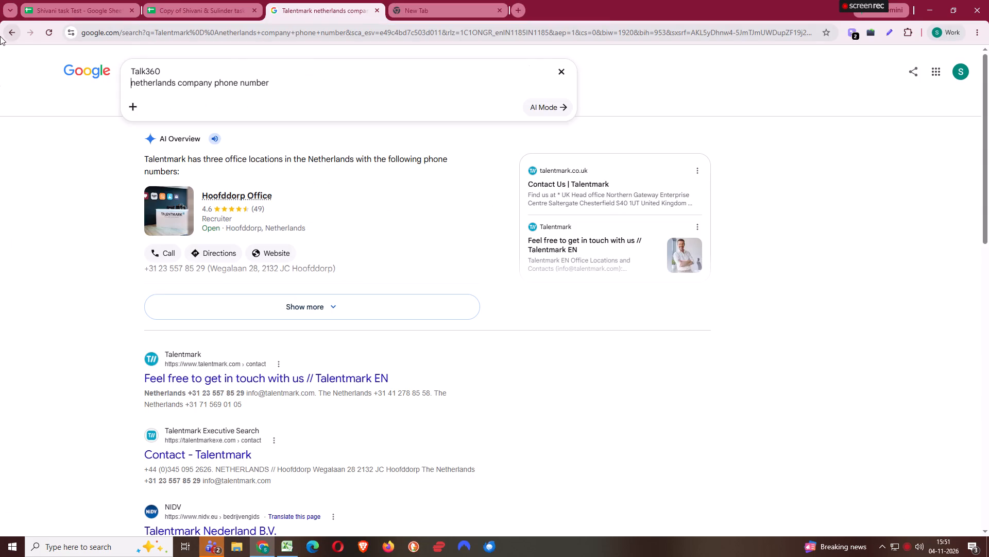
{"action": "key", "text": "Return"}
{"action": "key", "text": "Return"}
{"action": "key", "text": "Return"}
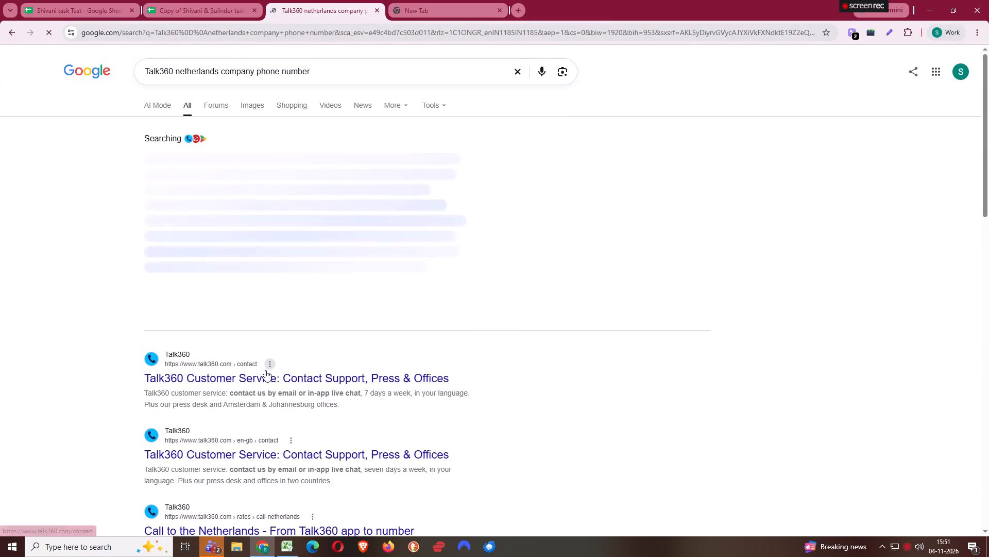
Copy Talk360's phone number from the AI Overview into its Company Phone cell in row 172.
{"action": "left_click", "coordinate": [379, 156], "text": "alt"}
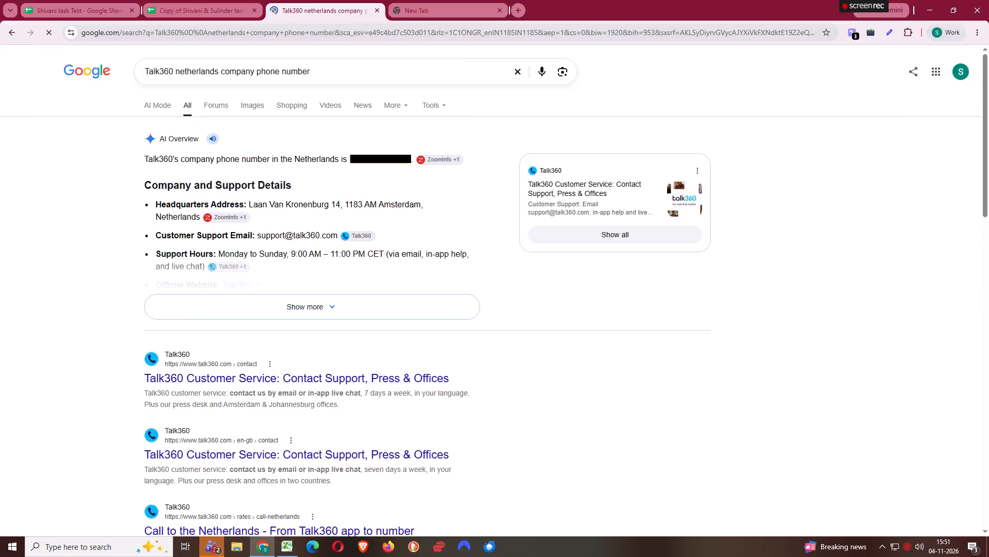
{"action": "key", "text": "alt+Tab"}
{"action": "left_click", "coordinate": [502, 108]}
{"action": "key", "text": "ctrl+v"}
Search Google for "Tangelo Software netherlands company phone number" using the company name from row 173.
{"action": "left_click", "coordinate": [240, 123]}
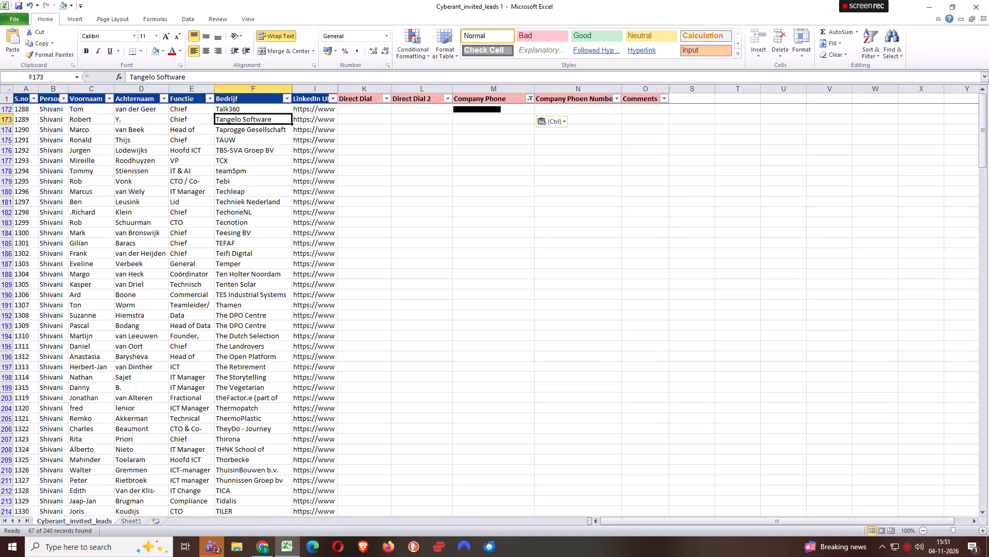
{"action": "key", "text": "ctrl+c"}
{"action": "key", "text": "alt+Tab"}
{"action": "left_click_drag", "start_coordinate": [172, 72], "coordinate": [139, 68]}
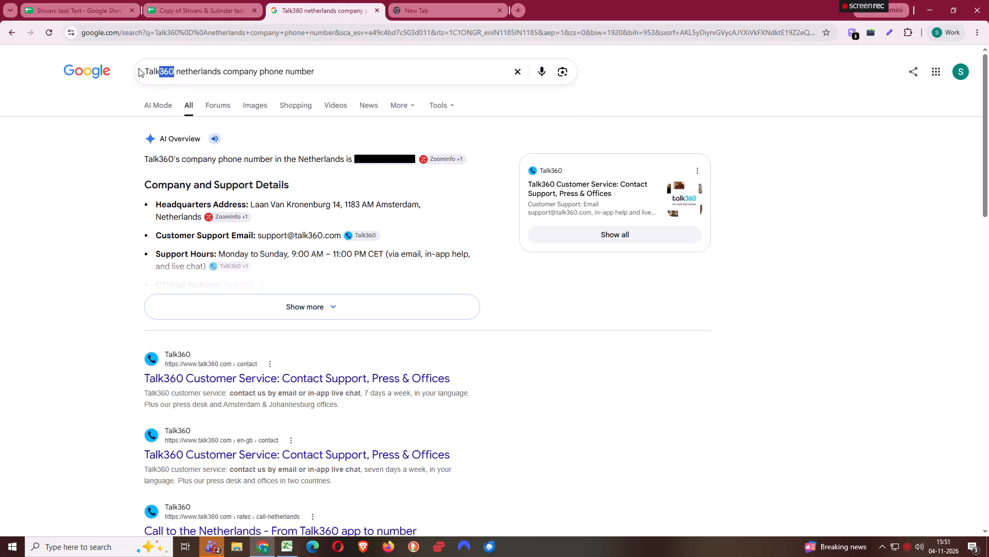
{"action": "left_click_drag", "start_coordinate": [139, 68], "coordinate": [114, 67]}
{"action": "key", "text": "ctrl+v"}
{"action": "key", "text": "Return"}
{"action": "key", "text": "Return"}
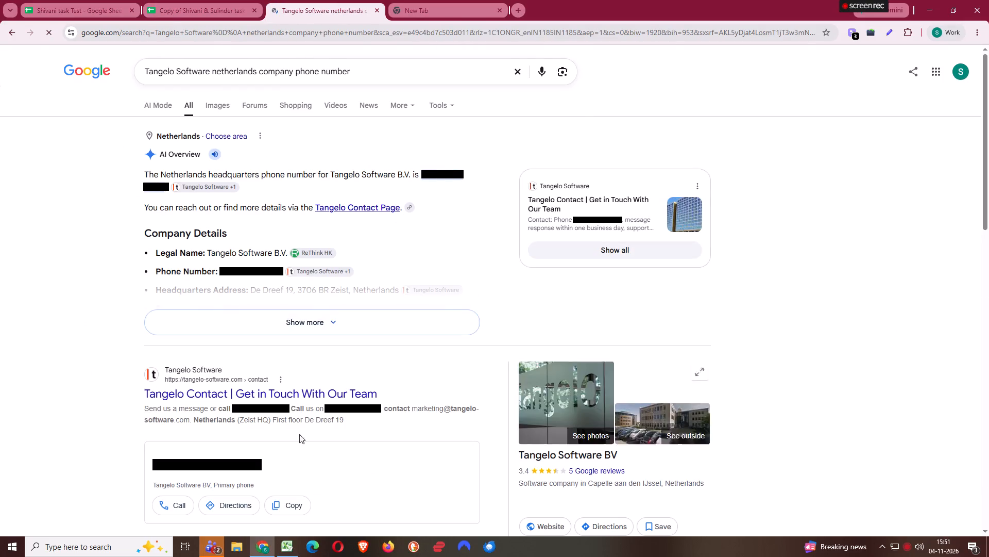
Copy Tangelo Software BV's primary phone number from the search results into its Company Phone cell in row 173.
{"action": "scroll", "coordinate": [299, 431], "scroll_direction": "down", "scroll_amount": 4}
{"action": "left_click", "coordinate": [287, 294]}
{"action": "left_click", "coordinate": [287, 300]}
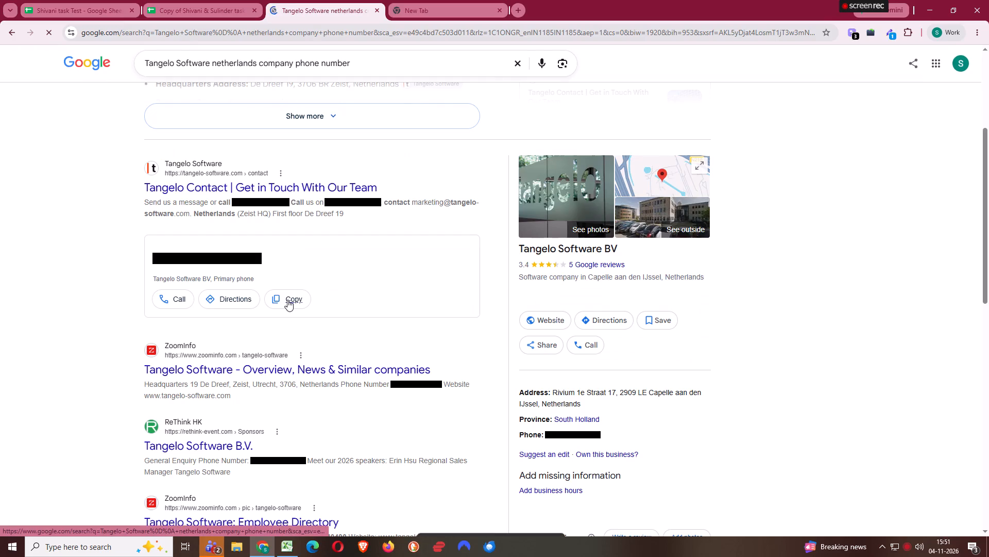
{"action": "left_click", "coordinate": [287, 300]}
{"action": "key", "text": "alt+Tab"}
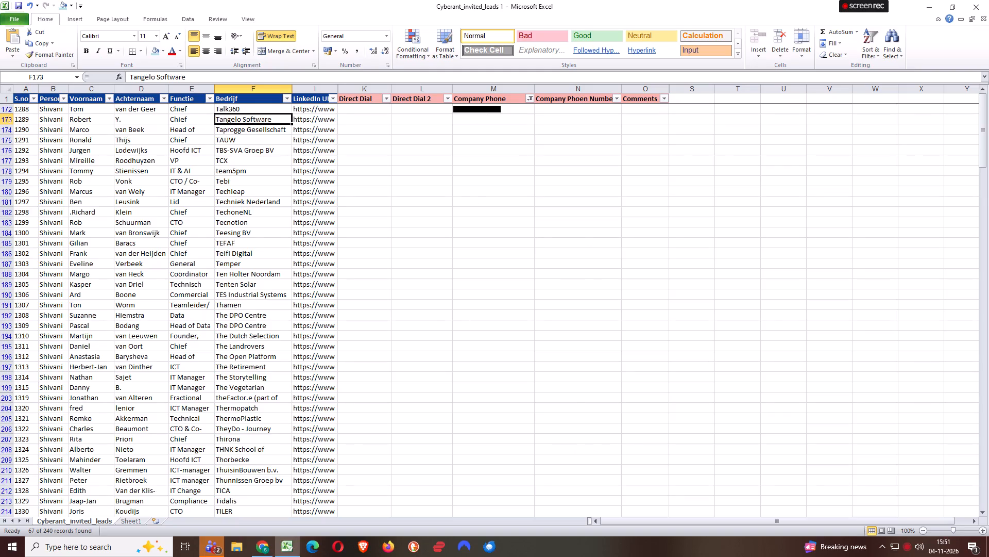
{"action": "left_click", "coordinate": [486, 120]}
{"action": "key", "text": "ctrl+v"}
{"action": "left_click", "coordinate": [510, 145]}
Reapply the existing Company Phone column filter to hide the newly filled Talk360 and Tangelo Software rows.
{"action": "left_click", "coordinate": [524, 100]}
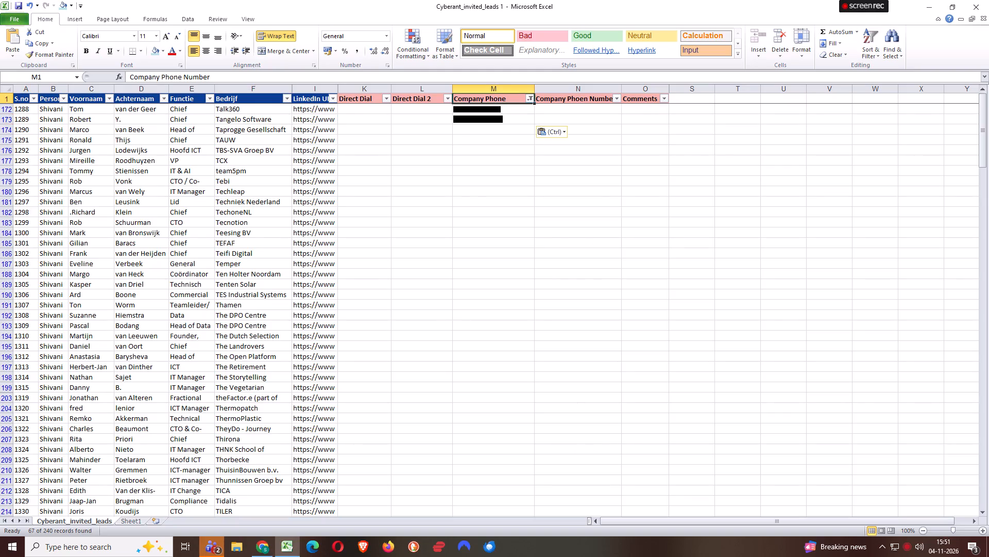
{"action": "left_click", "coordinate": [531, 100]}
{"action": "left_click", "coordinate": [605, 290]}
Search Google for "Taprogge Gesellschaft mbH netherlands company phone number" using the company name from row 174.
{"action": "left_click", "coordinate": [258, 108]}
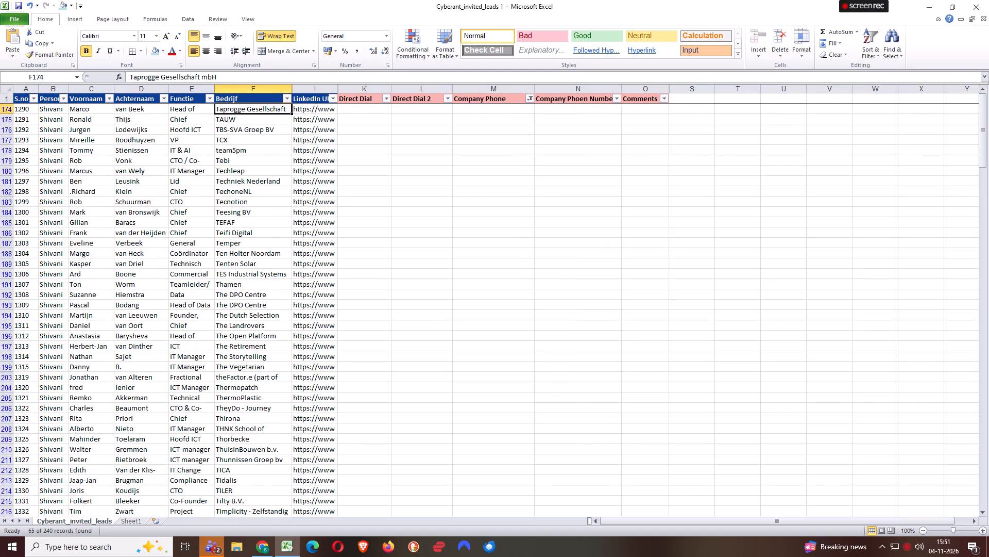
{"action": "key", "text": "ctrl+c"}
{"action": "key", "text": "alt+Tab"}
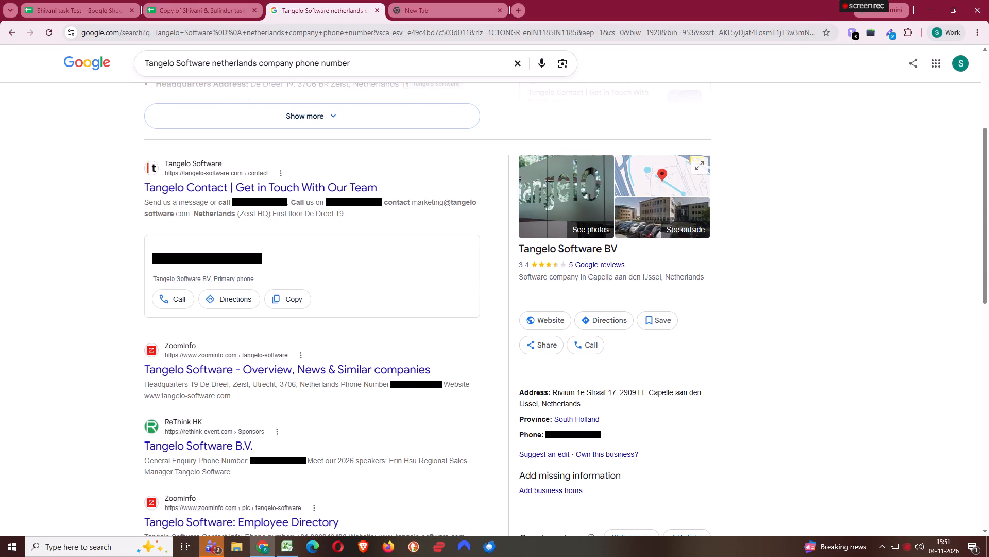
{"action": "left_click_drag", "start_coordinate": [213, 65], "coordinate": [107, 47]}
{"action": "key", "text": "ctrl+v"}
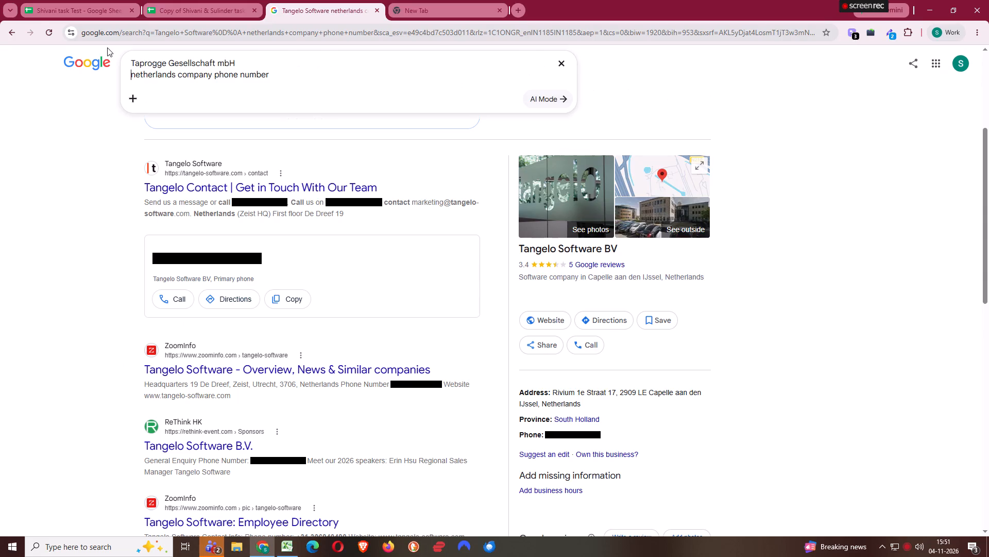
{"action": "key", "text": "Return"}
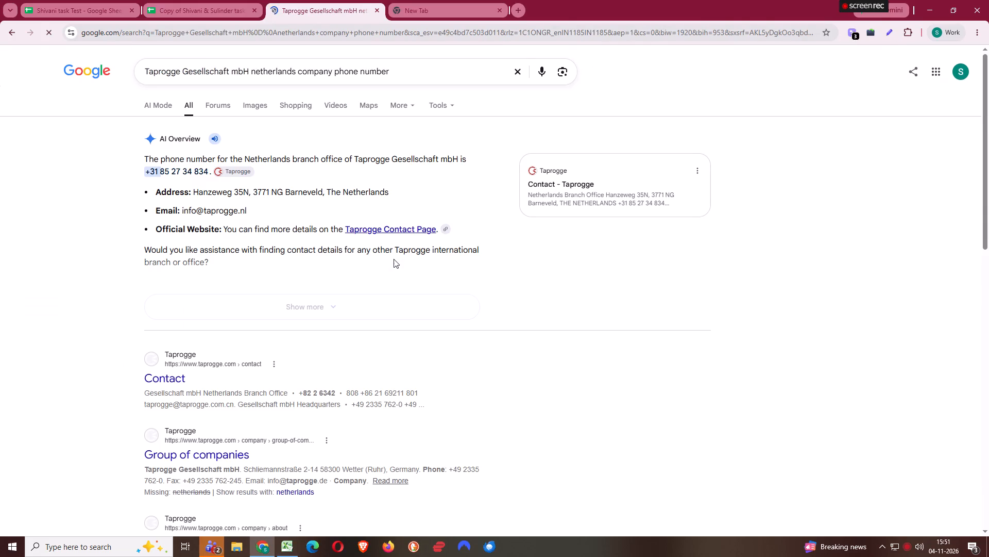
Copy Taprogge's Netherlands branch phone number from the AI Overview into its Company Phone cell in row 174.
{"action": "left_click", "coordinate": [184, 169], "text": "alt"}
{"action": "key", "text": "alt+Tab"}
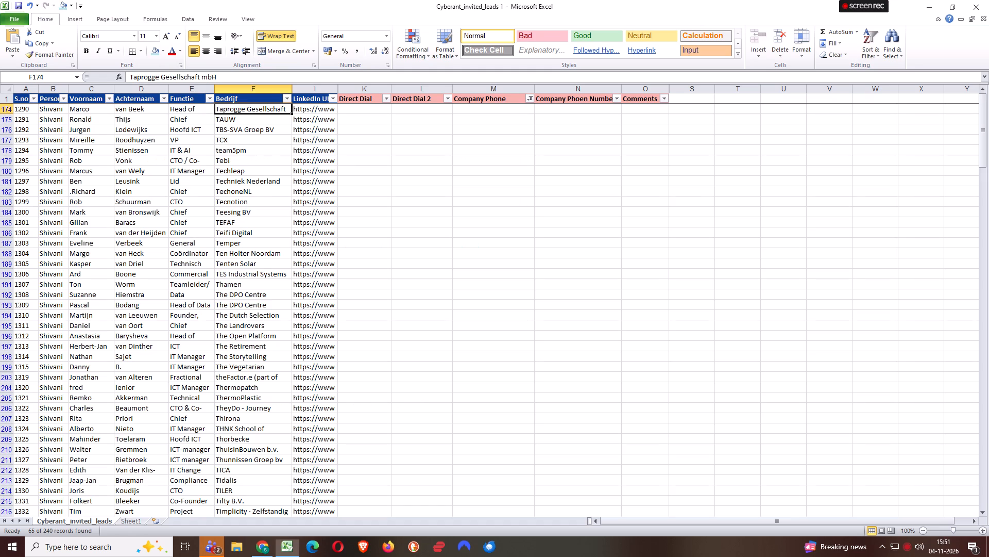
{"action": "left_click", "coordinate": [491, 109]}
{"action": "key", "text": "ctrl+v"}
{"action": "left_click", "coordinate": [510, 172]}
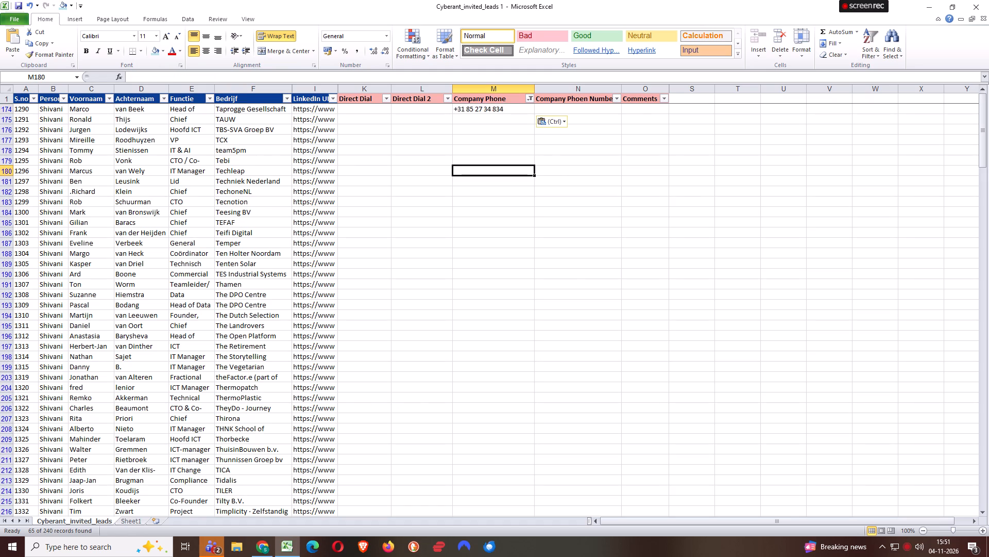
Reapply the existing Company Phone column filter to hide the newly filled Taprogge row.
{"action": "left_click", "coordinate": [531, 101]}
{"action": "left_click", "coordinate": [596, 288]}
{"action": "left_click", "coordinate": [508, 260]}
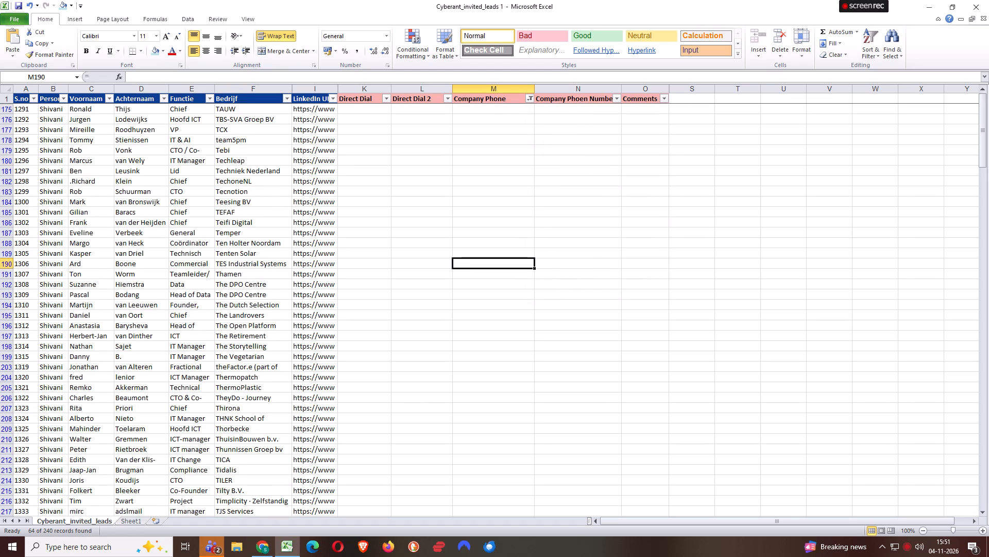
Search Google for "TAUW netherlands company phone number" using the company name from row 175.
{"action": "left_click", "coordinate": [253, 113]}
{"action": "key", "text": "ctrl+c"}
{"action": "key", "text": "alt+Tab"}
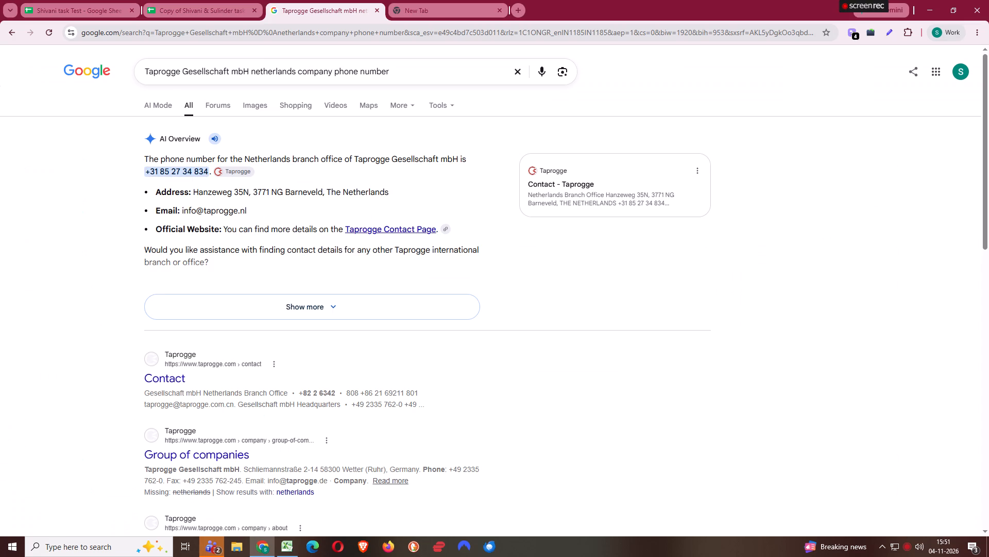
{"action": "left_click_drag", "start_coordinate": [248, 70], "coordinate": [4, 59]}
{"action": "key", "text": "ctrl+v"}
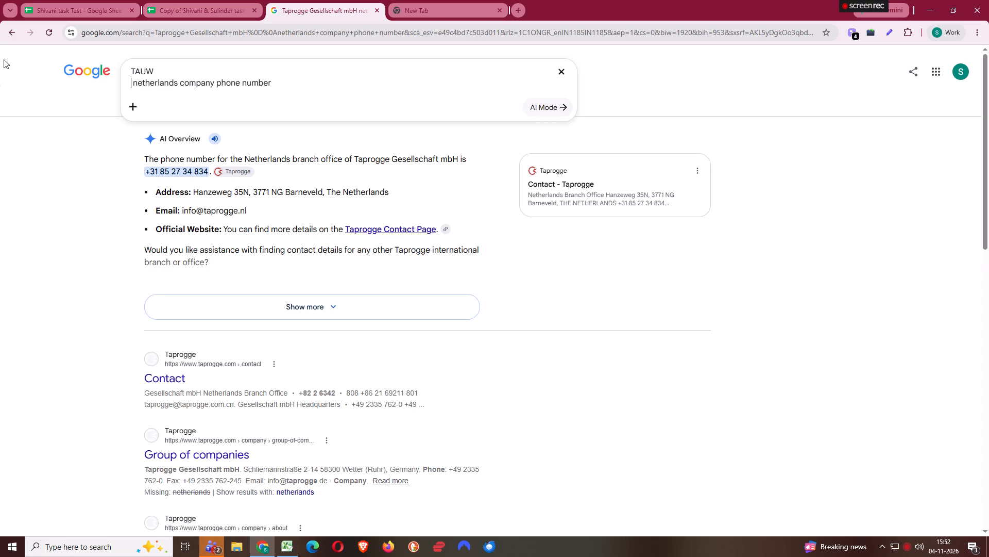
{"action": "key", "text": "Return"}
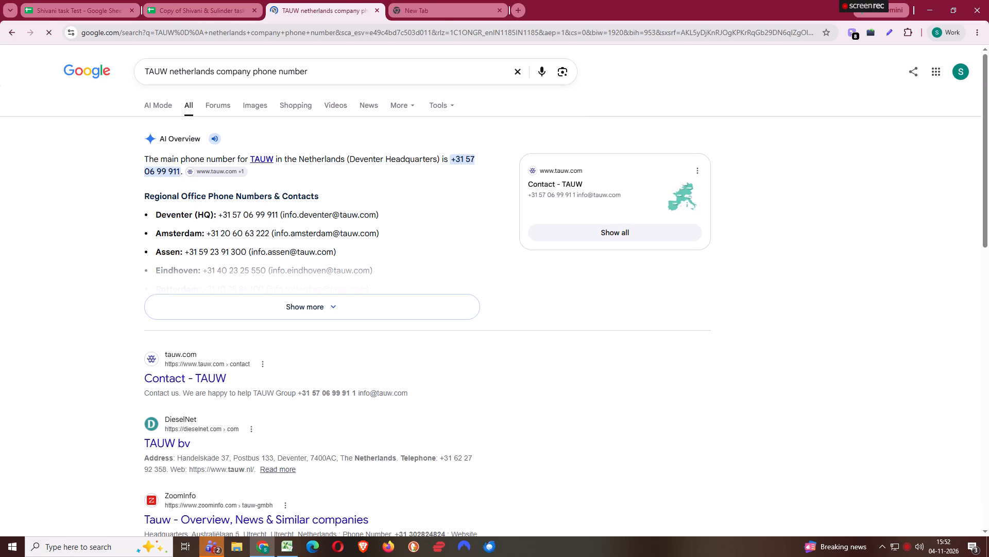
Enter TAUW's phone number from the tauw.com contact result as text with a leading plus in Company Phone, row 175.
{"action": "left_click", "coordinate": [312, 392], "text": "alt"}
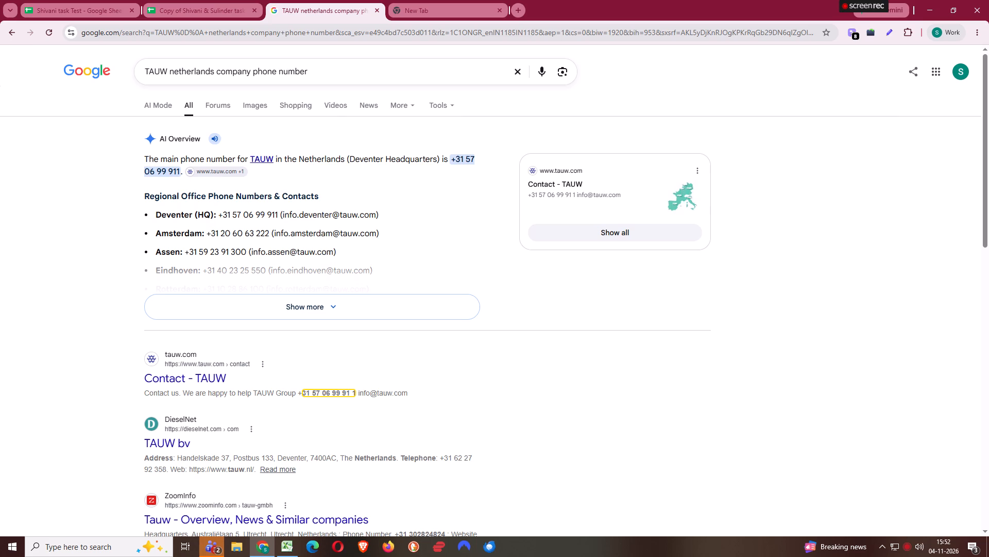
{"action": "key", "text": "alt+Tab"}
{"action": "left_click", "coordinate": [482, 112]}
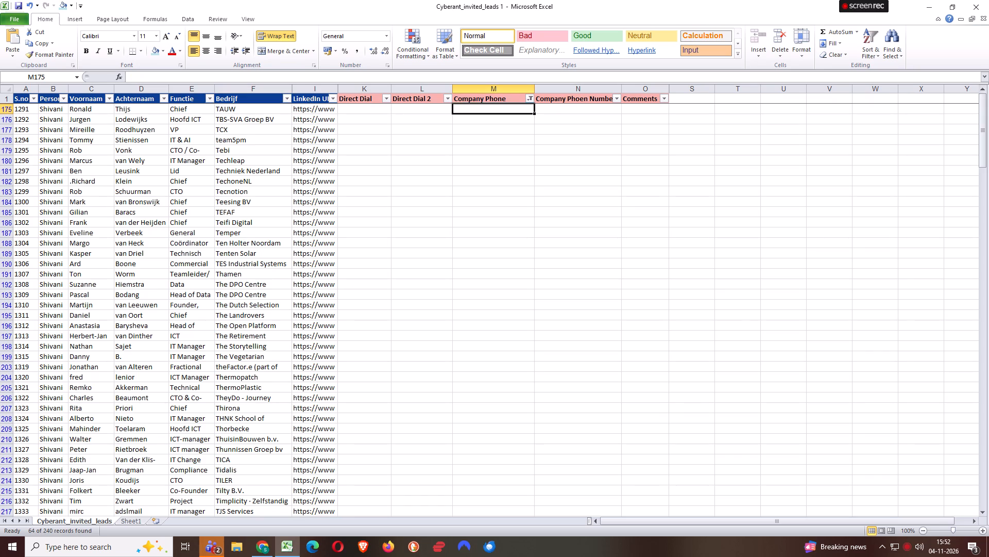
{"action": "key", "text": "apostrophe"}
{"action": "key", "text": "ctrl+v"}
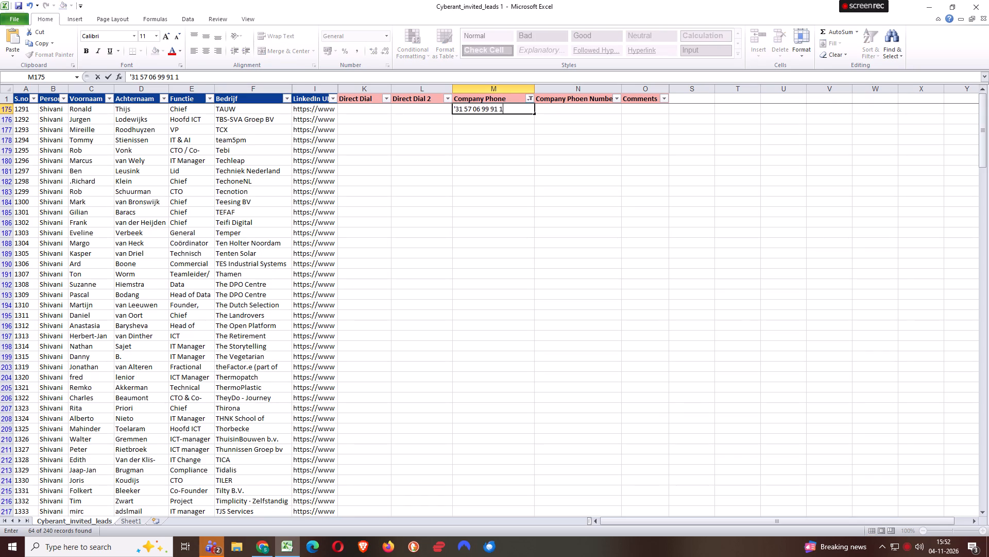
{"action": "left_click", "coordinate": [455, 106]}
{"action": "key", "text": "Right"}
{"action": "key", "text": "plus"}
{"action": "left_click", "coordinate": [649, 178]}
Reapply the existing Company Phone column filter to hide the newly filled TAUW row.
{"action": "key", "text": "alt+Tab"}
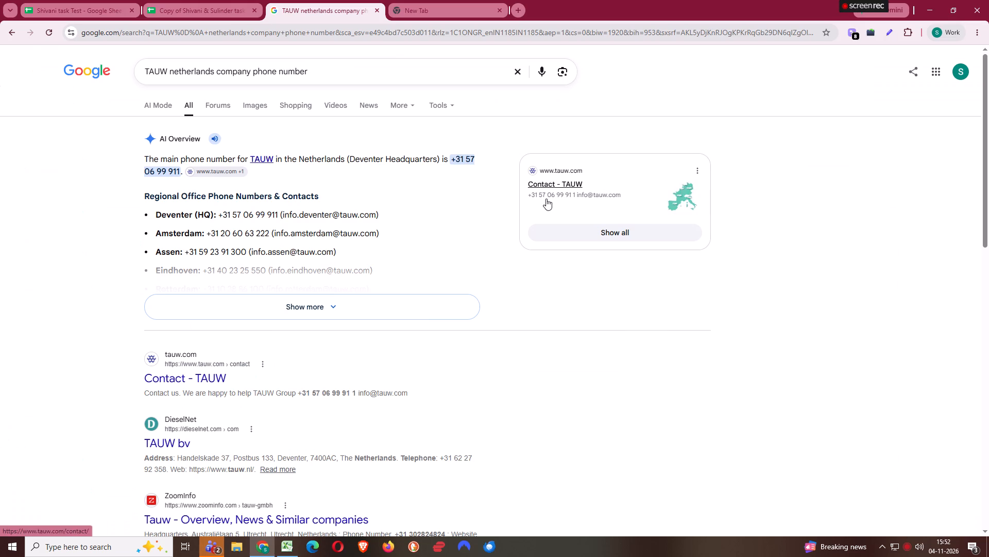
{"action": "key", "text": "alt+Tab"}
{"action": "left_click", "coordinate": [528, 101]}
{"action": "left_click", "coordinate": [605, 289]}
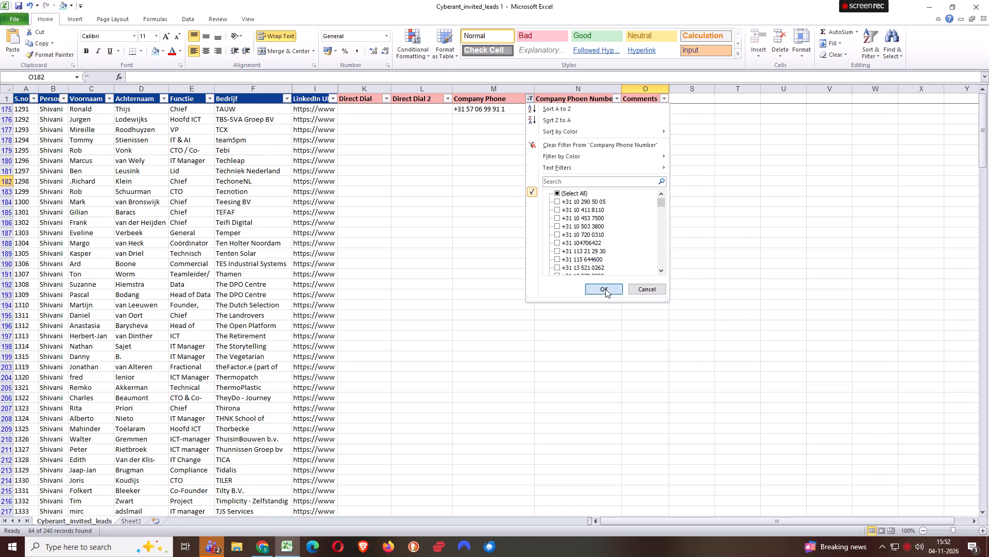
{"action": "left_click", "coordinate": [425, 175]}
Save the Cyberant_invited_leads workbook.
{"action": "key", "text": "ctrl+s"}
{"action": "key", "text": "ctrl+s"}
{"action": "key", "text": "ctrl+s"}
{"action": "left_click", "coordinate": [452, 148]}
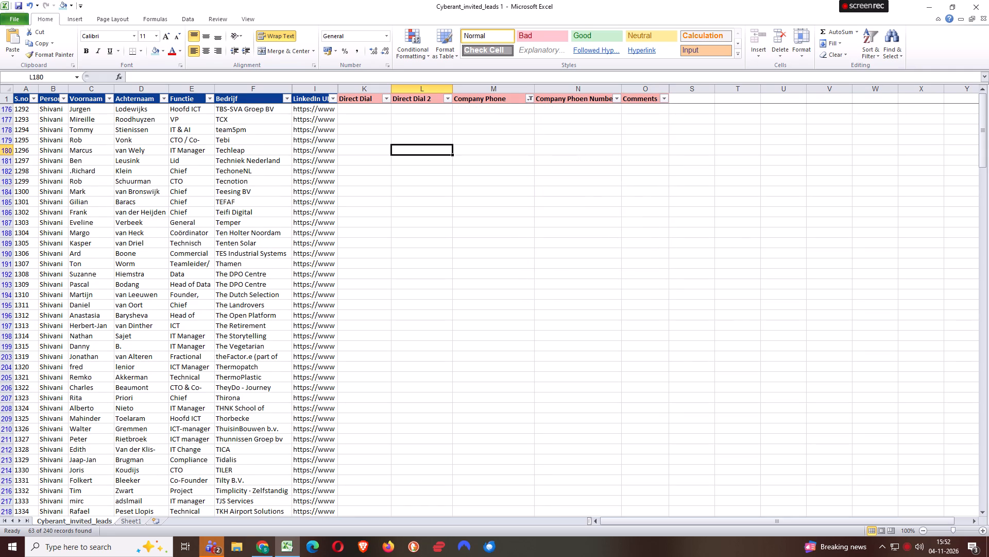
Search Google for "TBS-SVA Groep BV netherlands company phone number" using the company name from row 176.
{"action": "left_click", "coordinate": [245, 112]}
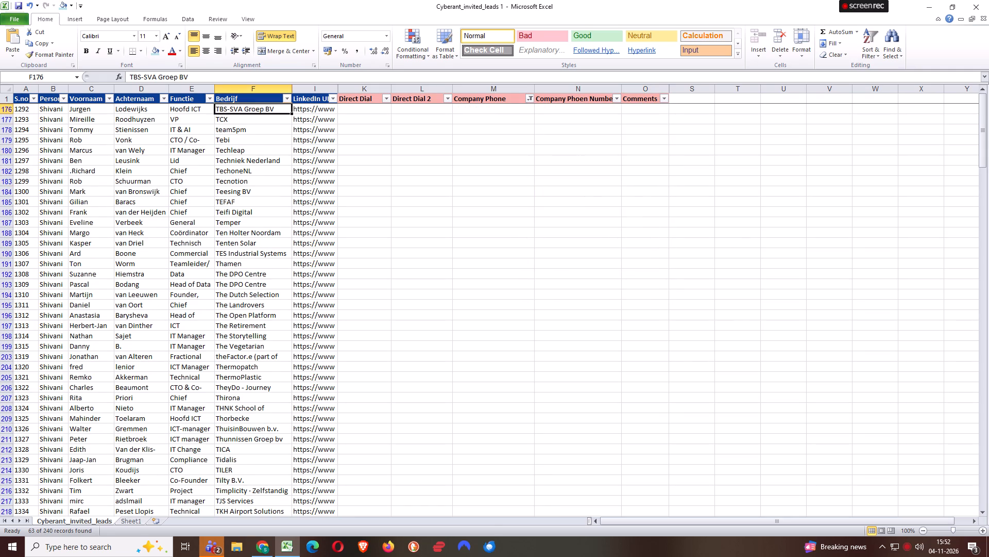
{"action": "key", "text": "ctrl+c"}
{"action": "key", "text": "alt+Tab"}
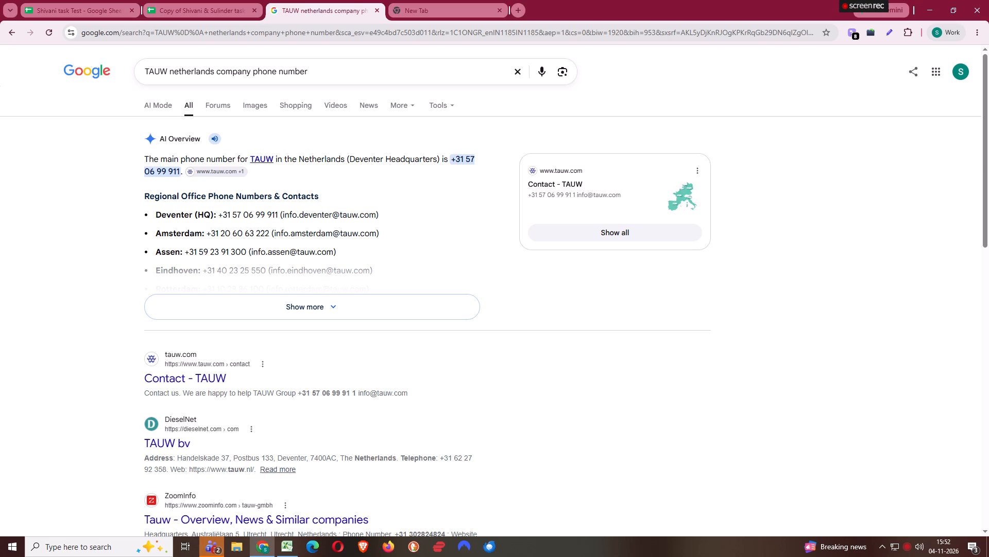
{"action": "left_click_drag", "start_coordinate": [168, 69], "coordinate": [116, 57]}
{"action": "key", "text": "ctrl+v"}
{"action": "key", "text": "Return"}
{"action": "key", "text": "Return"}
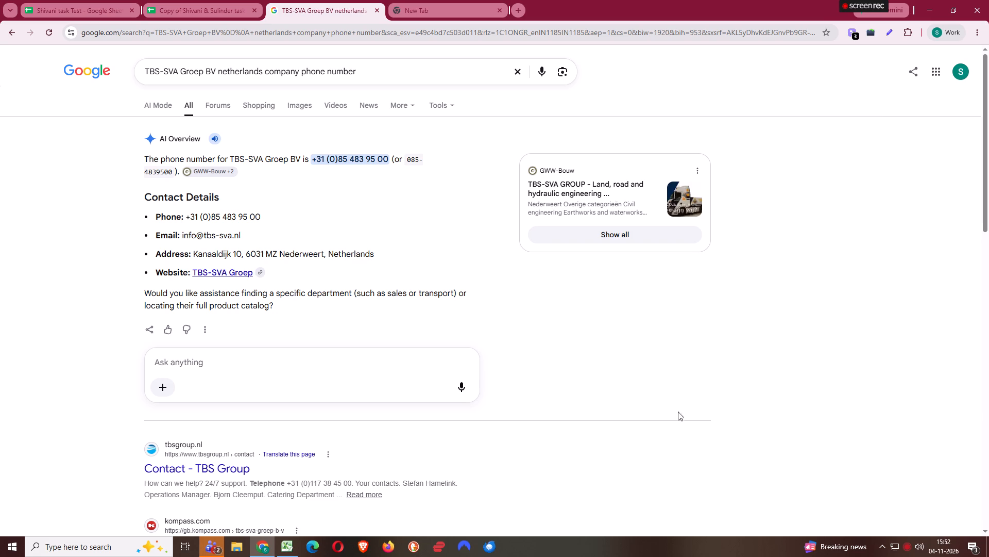
Copy TBS-SVA Groep BV's number without the (0) from the AI Overview into Company Phone, row 176, as text prefixed with +31.
{"action": "left_click_drag", "start_coordinate": [338, 159], "coordinate": [382, 164]}
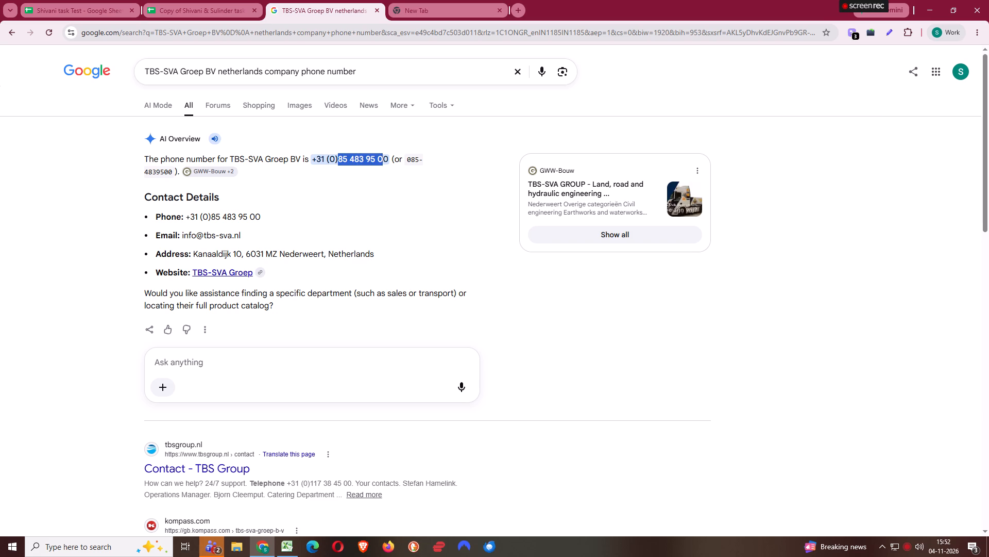
{"action": "left_click_drag", "start_coordinate": [382, 164], "coordinate": [389, 159]}
{"action": "scroll", "coordinate": [389, 159], "scroll_direction": "up", "scroll_amount": 2}
{"action": "key", "text": "ctrl+c"}
{"action": "key", "text": "ctrl+c"}
{"action": "key", "text": "ctrl+c"}
{"action": "key", "text": "ctrl+c"}
{"action": "key", "text": "alt+Tab"}
{"action": "left_click", "coordinate": [511, 111]}
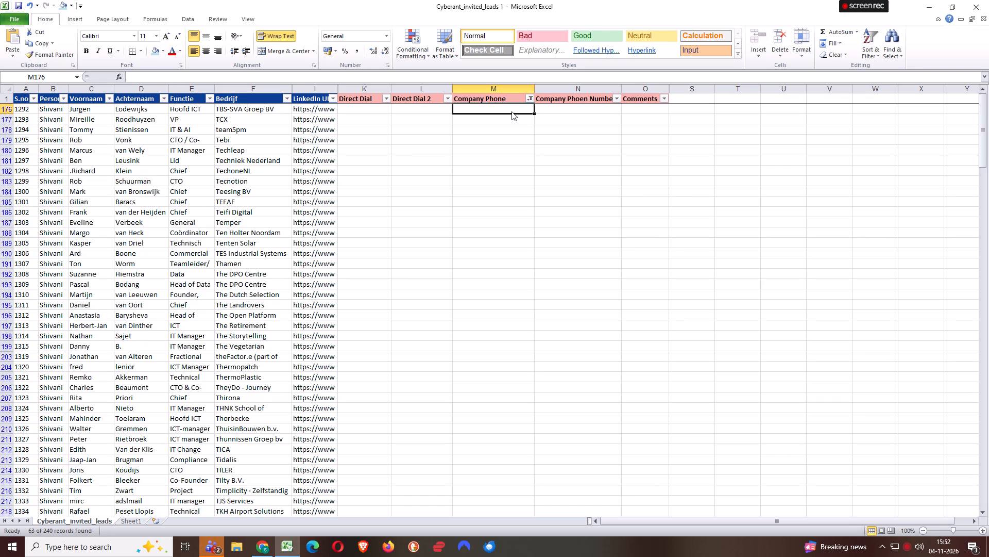
{"action": "type", "text": "'+31"}
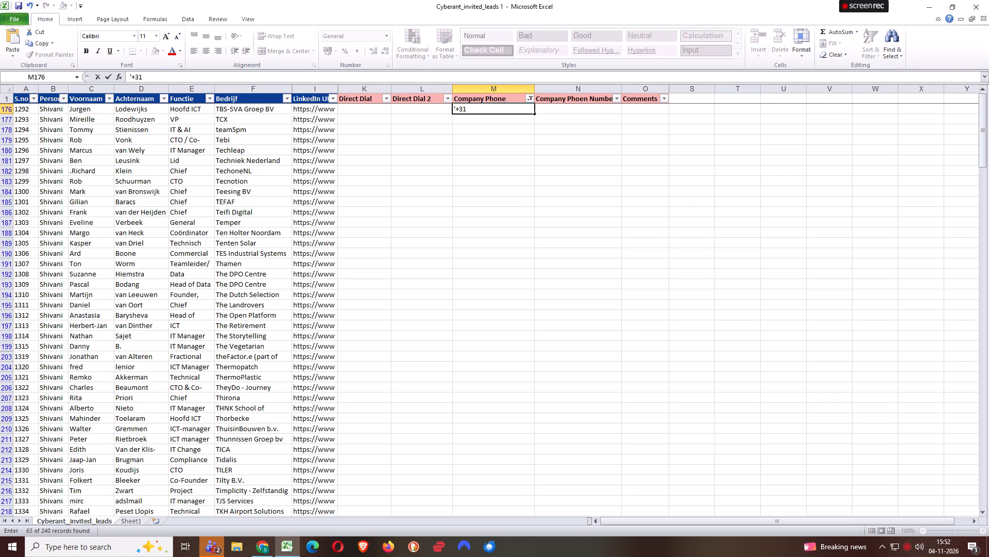
{"action": "key", "text": "space"}
{"action": "key", "text": "ctrl+v"}
{"action": "left_click", "coordinate": [544, 189]}
Reapply the existing Company Phone column filter to hide the newly filled TBS-SVA Groep BV row.
{"action": "left_click", "coordinate": [530, 96]}
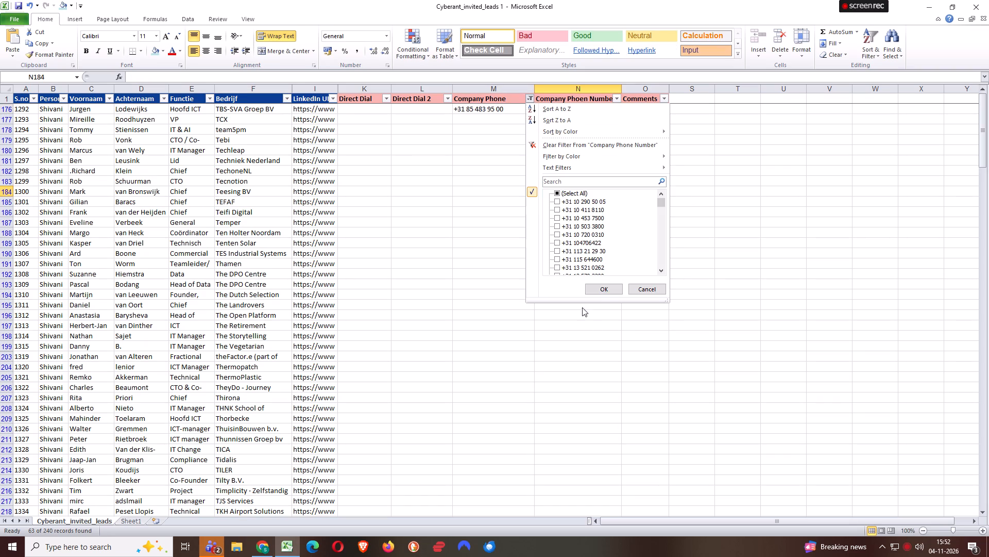
{"action": "left_click", "coordinate": [600, 288]}
Search Google for "TCX netherlands company phone number" using the company name from row 177.
{"action": "left_click", "coordinate": [226, 108]}
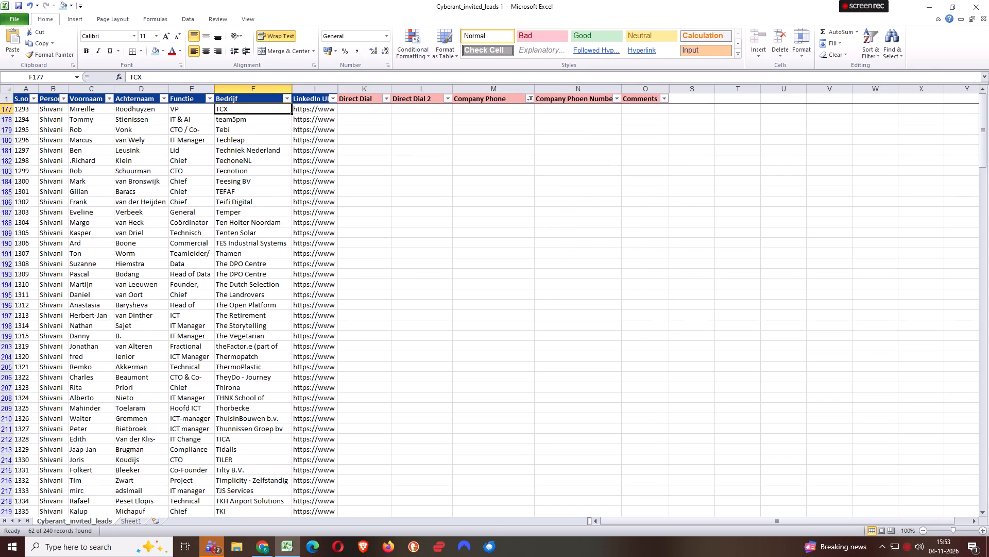
{"action": "key", "text": "ctrl+c"}
{"action": "key", "text": "alt+Tab"}
{"action": "left_click_drag", "start_coordinate": [216, 73], "coordinate": [0, 1]}
{"action": "key", "text": "ctrl+v"}
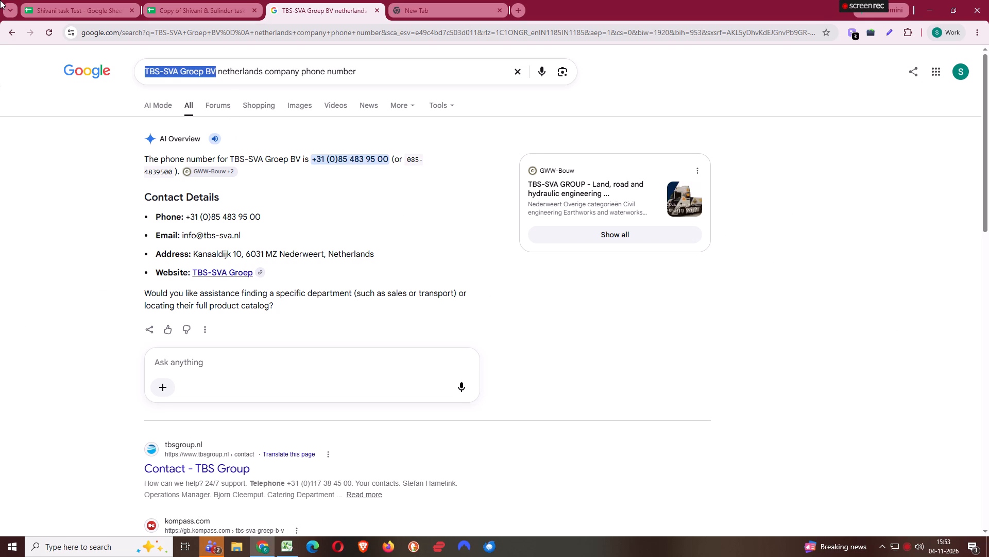
{"action": "key", "text": "Return"}
{"action": "key", "text": "Return"}
{"action": "key", "text": "alt+Tab"}
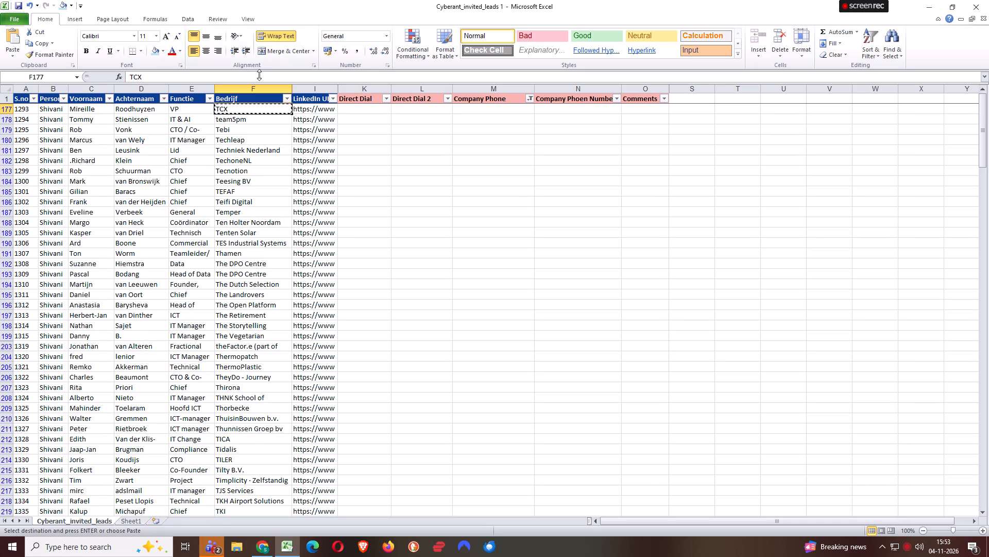
{"action": "left_click", "coordinate": [260, 88]}
{"action": "left_click", "coordinate": [482, 160]}
{"action": "key", "text": "alt+Tab"}
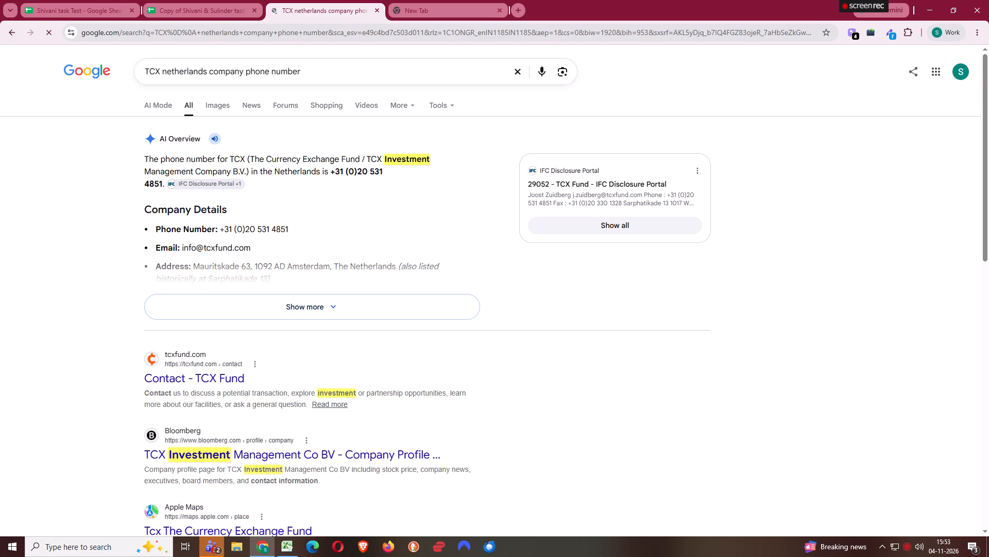
Copy TCX's number without the (0) from the AI Overview's company details into Company Phone, row 177, as text prefixed with +31.
{"action": "left_click_drag", "start_coordinate": [243, 230], "coordinate": [251, 231]}
{"action": "left_click", "coordinate": [251, 229]}
{"action": "left_click_drag", "start_coordinate": [247, 227], "coordinate": [323, 231]}
{"action": "key", "text": "ctrl+c"}
{"action": "key", "text": "ctrl+c"}
{"action": "key", "text": "ctrl+c"}
{"action": "key", "text": "alt+Tab"}
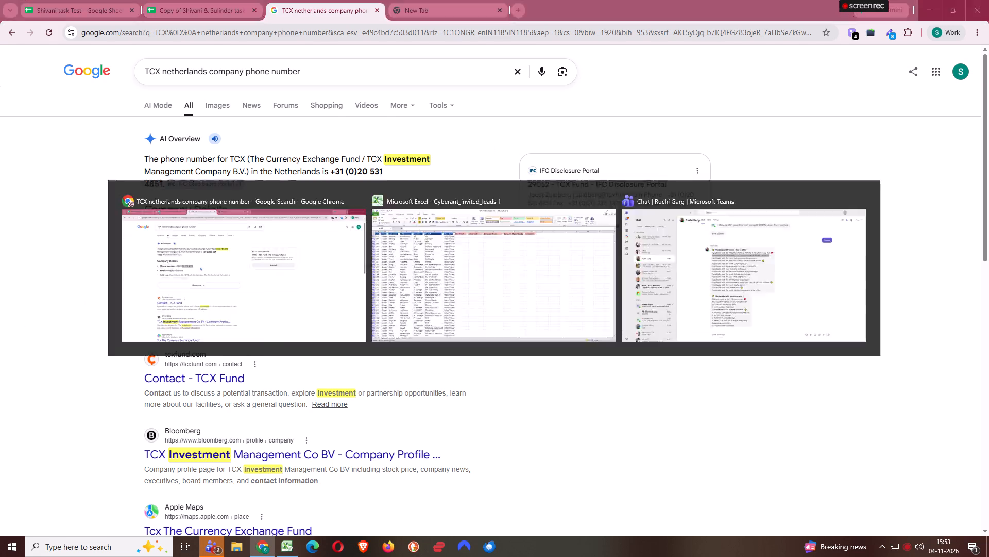
{"action": "left_click", "coordinate": [476, 111]}
{"action": "type", "text": "'+31"}
{"action": "key", "text": "space"}
{"action": "scroll", "coordinate": [476, 111], "scroll_direction": "up", "scroll_amount": 1}
{"action": "key", "text": "ctrl+v"}
{"action": "left_click", "coordinate": [505, 156]}
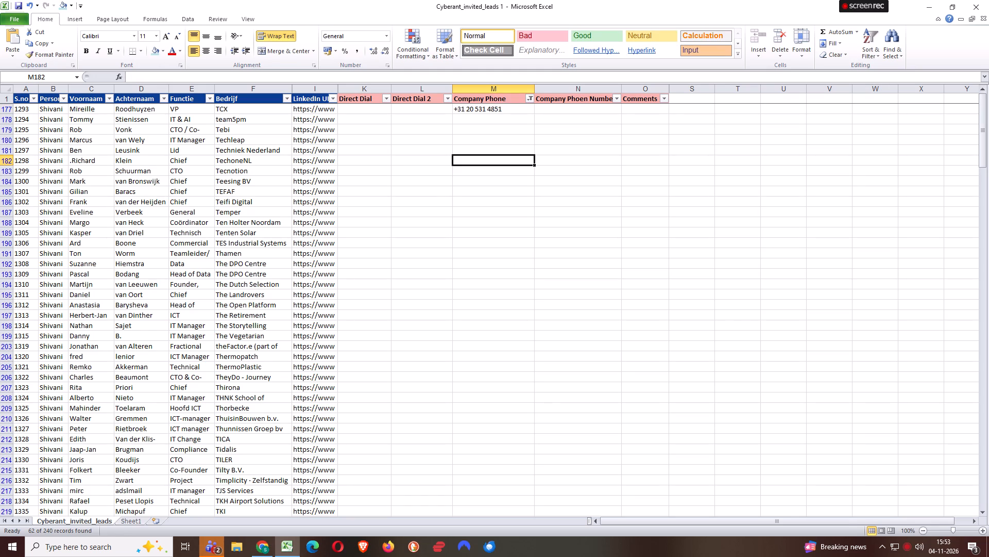
Reapply the existing Company Phone column filter to hide the newly filled TCX row.
{"action": "left_click", "coordinate": [533, 95]}
{"action": "left_click", "coordinate": [607, 297]}
{"action": "left_click", "coordinate": [607, 288]}
{"action": "left_click", "coordinate": [500, 261]}
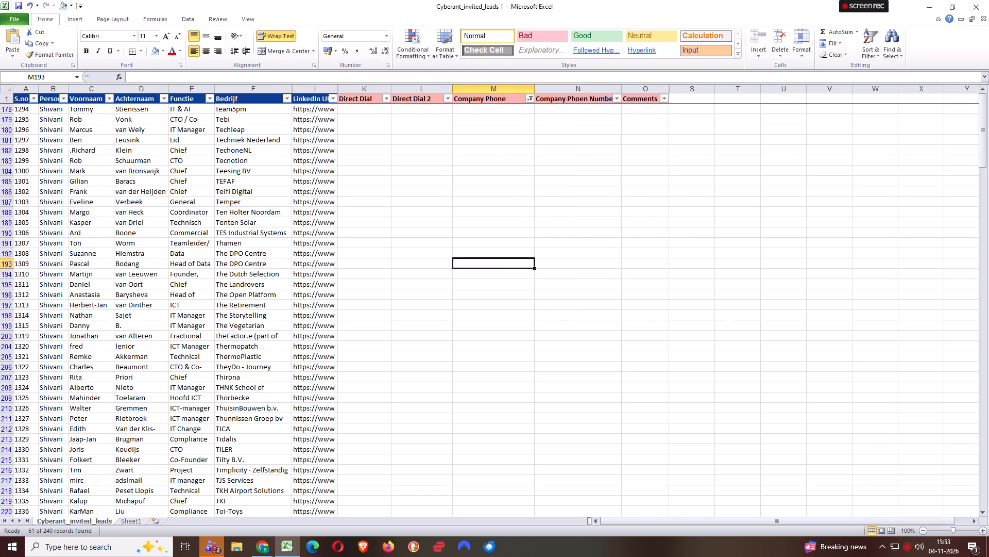
Save the Cyberant_invited_leads workbook.
{"action": "key", "text": "ctrl+s"}
{"action": "key", "text": "ctrl+s"}
{"action": "key", "text": "ctrl+s"}
{"action": "key", "text": "ctrl+s"}
{"action": "left_click", "coordinate": [508, 206]}
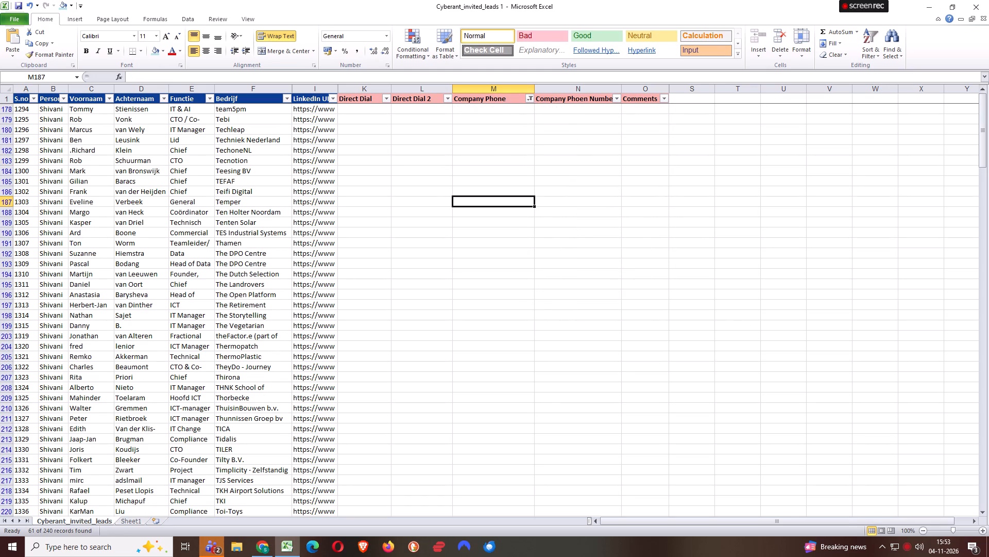